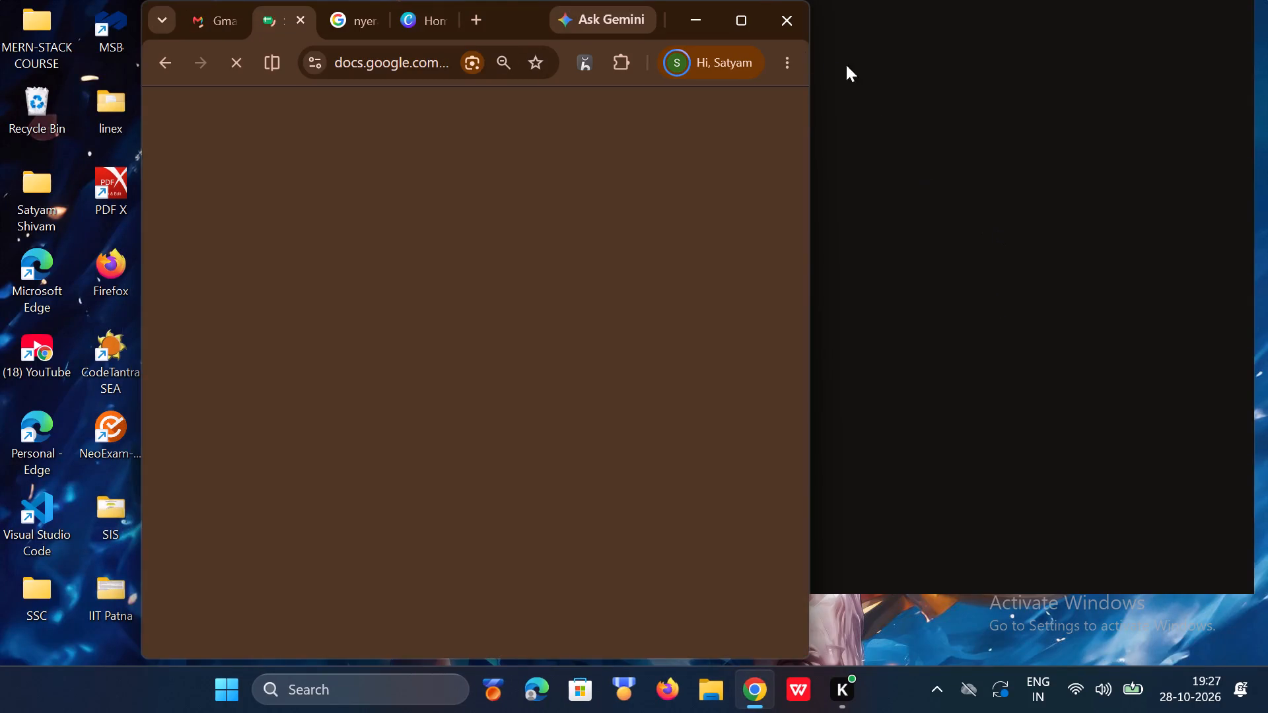
Maximize the browser window showing the leads spreadsheet.
left_click(756, 34)
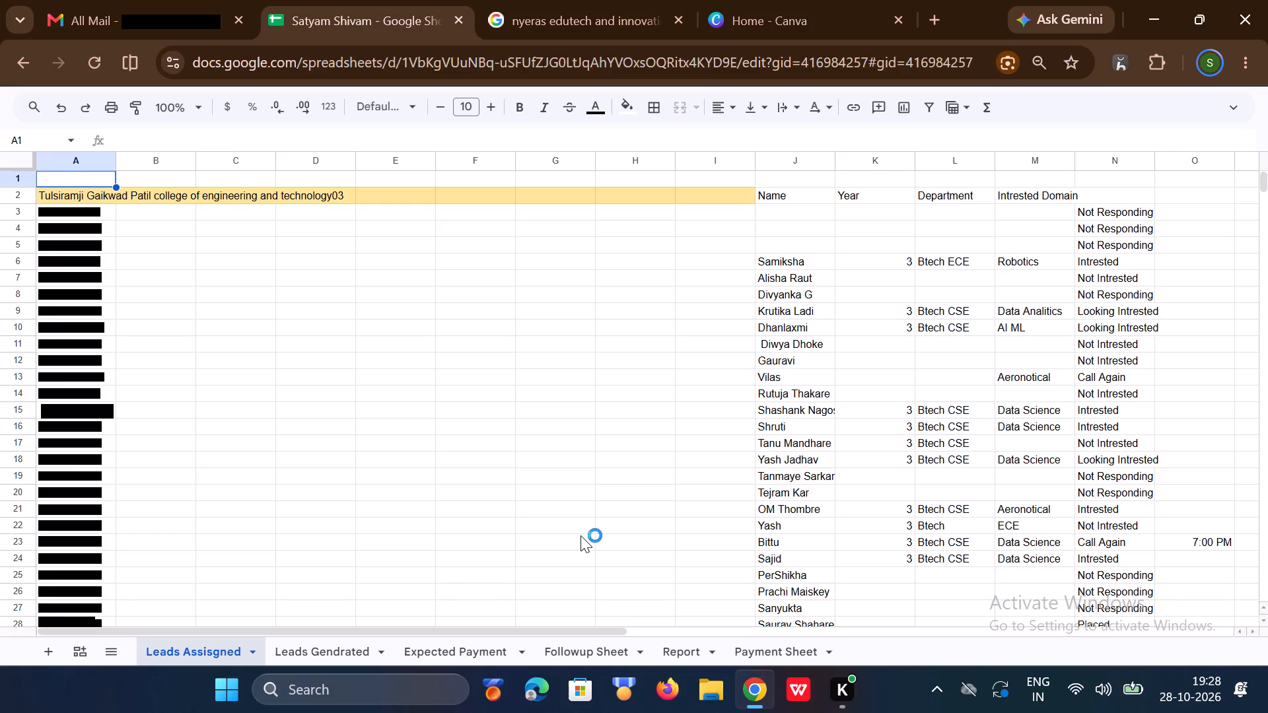
Enter the new lead's full name in cell A198, the first empty row below the last entries of the Leads Assigned sheet.
scroll(468, 434, "down", 8)
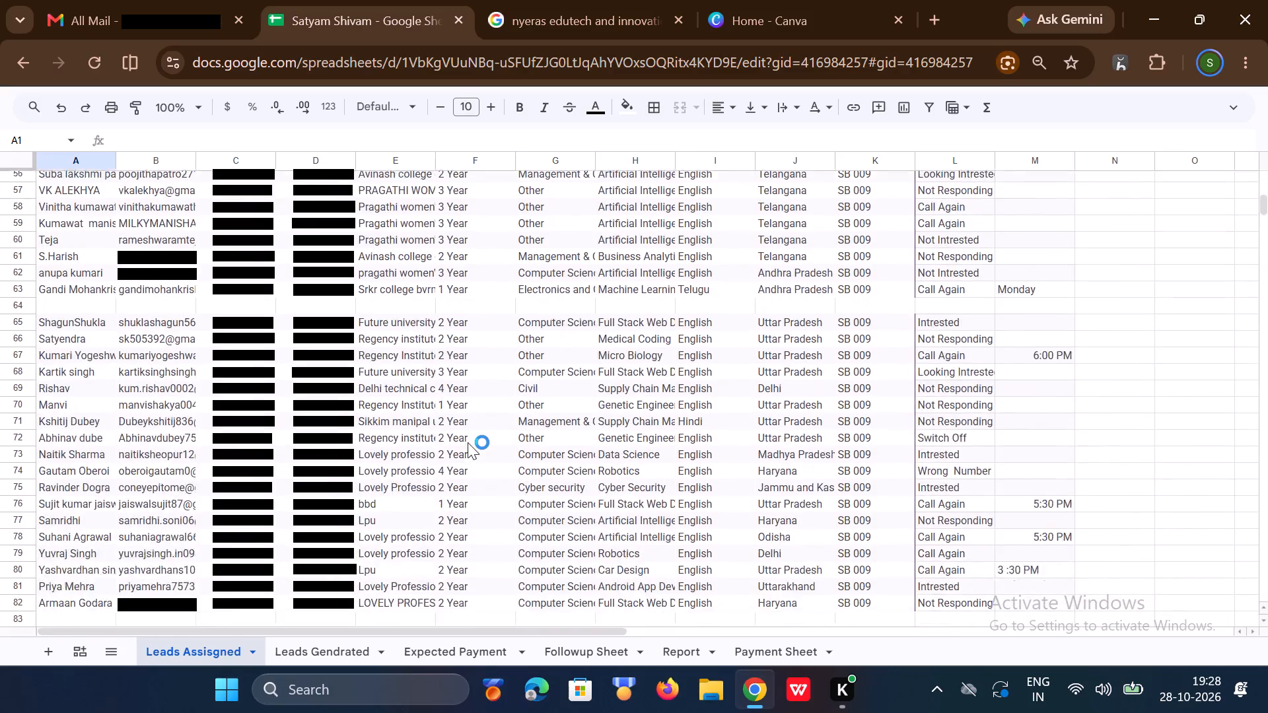
scroll(468, 442, "down", 7)
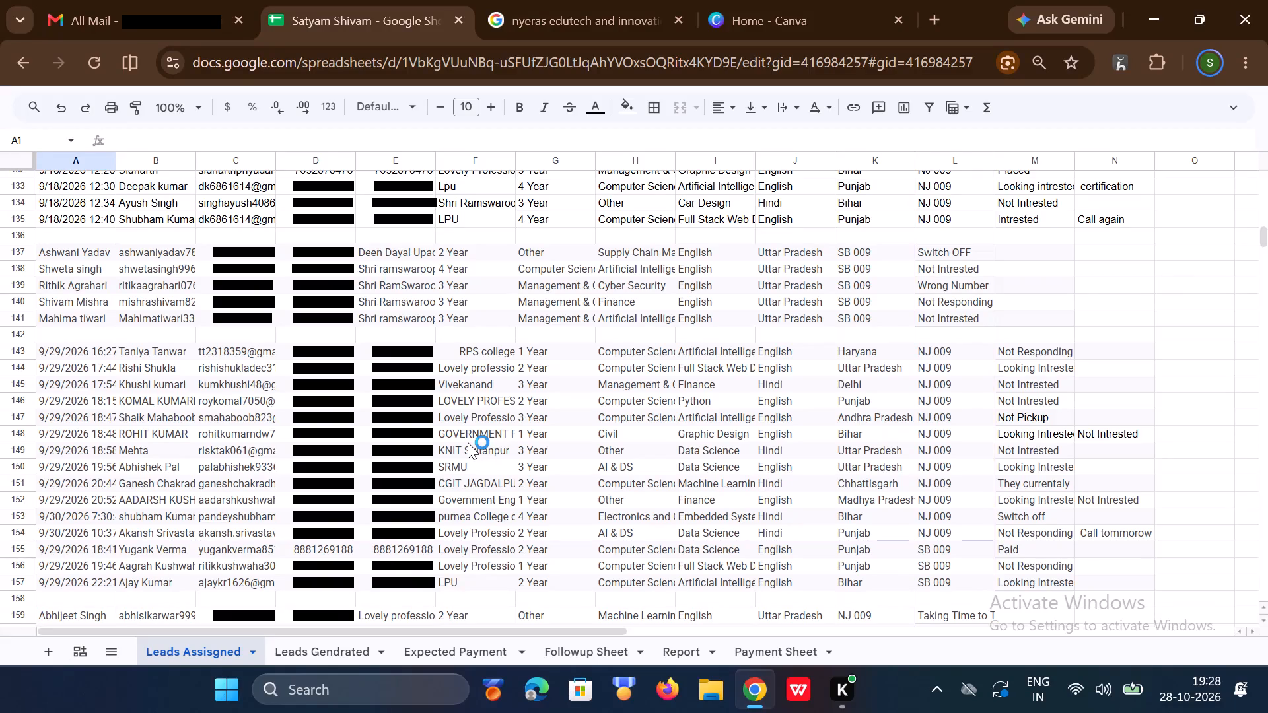
scroll(423, 496, "down", 2)
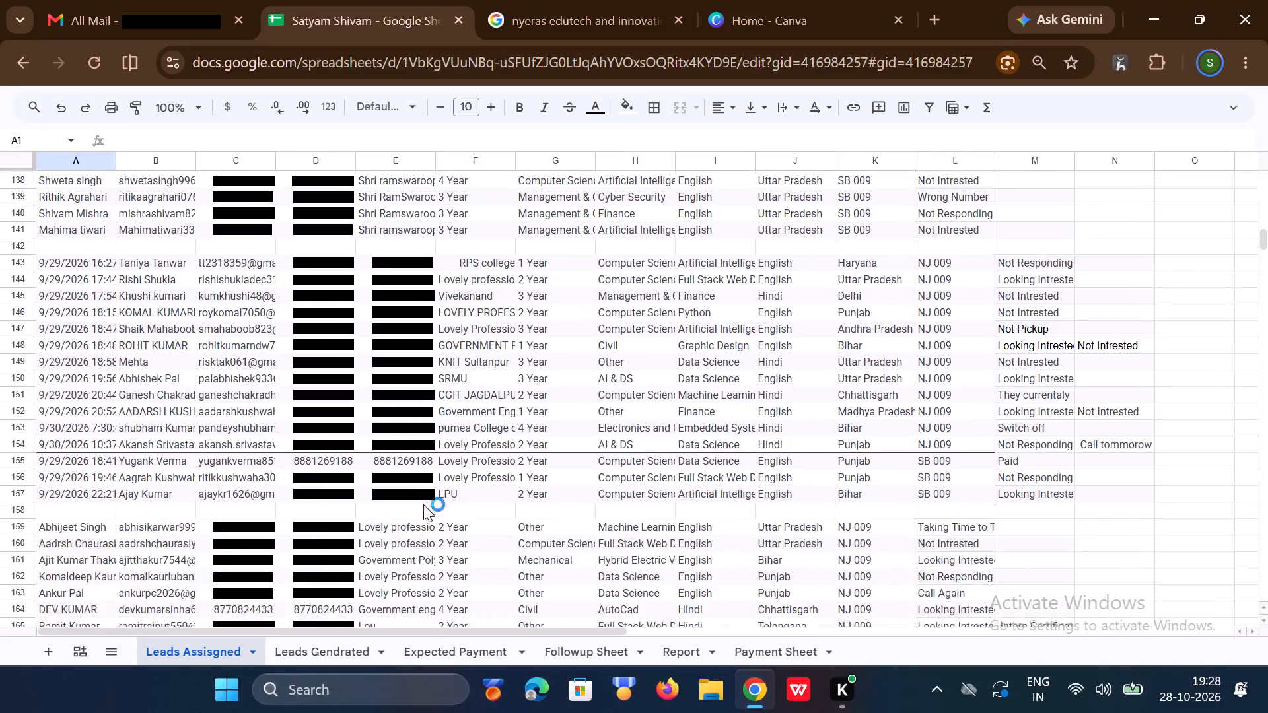
scroll(423, 504, "down", 1)
scroll(612, 505, "down", 4)
scroll(612, 505, "up", 2)
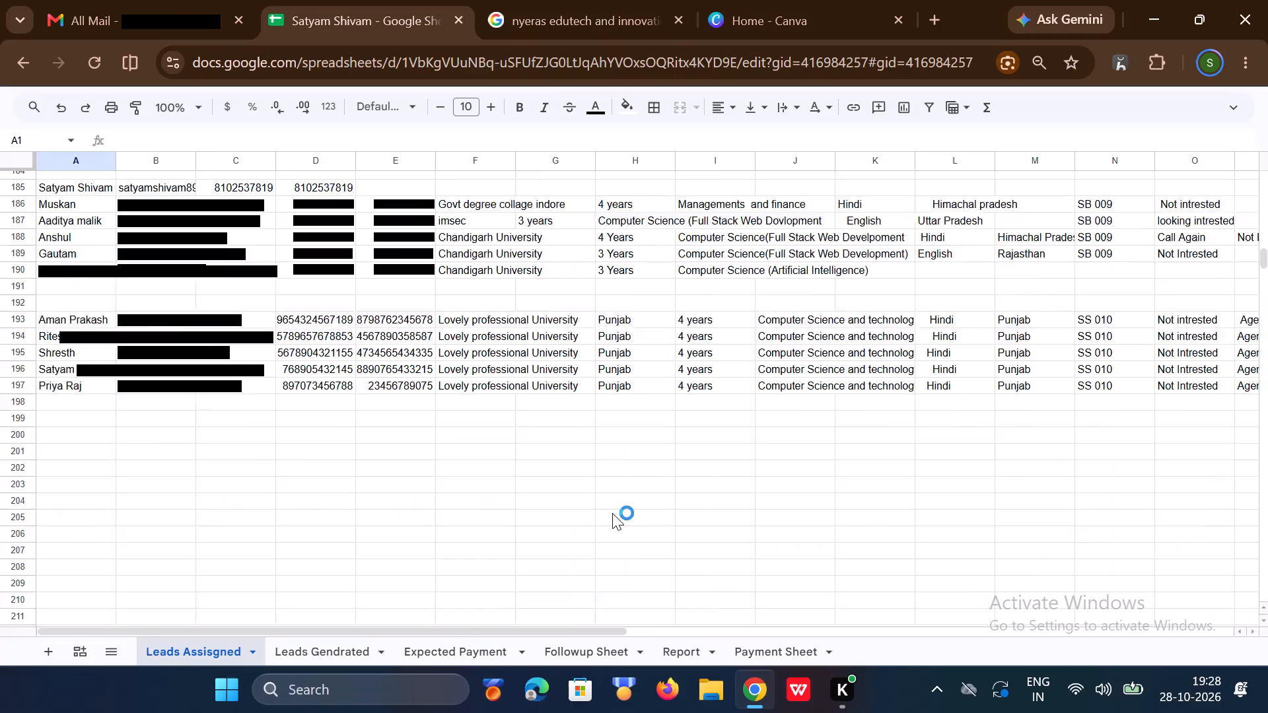
scroll(612, 513, "up", 1)
left_click(170, 461)
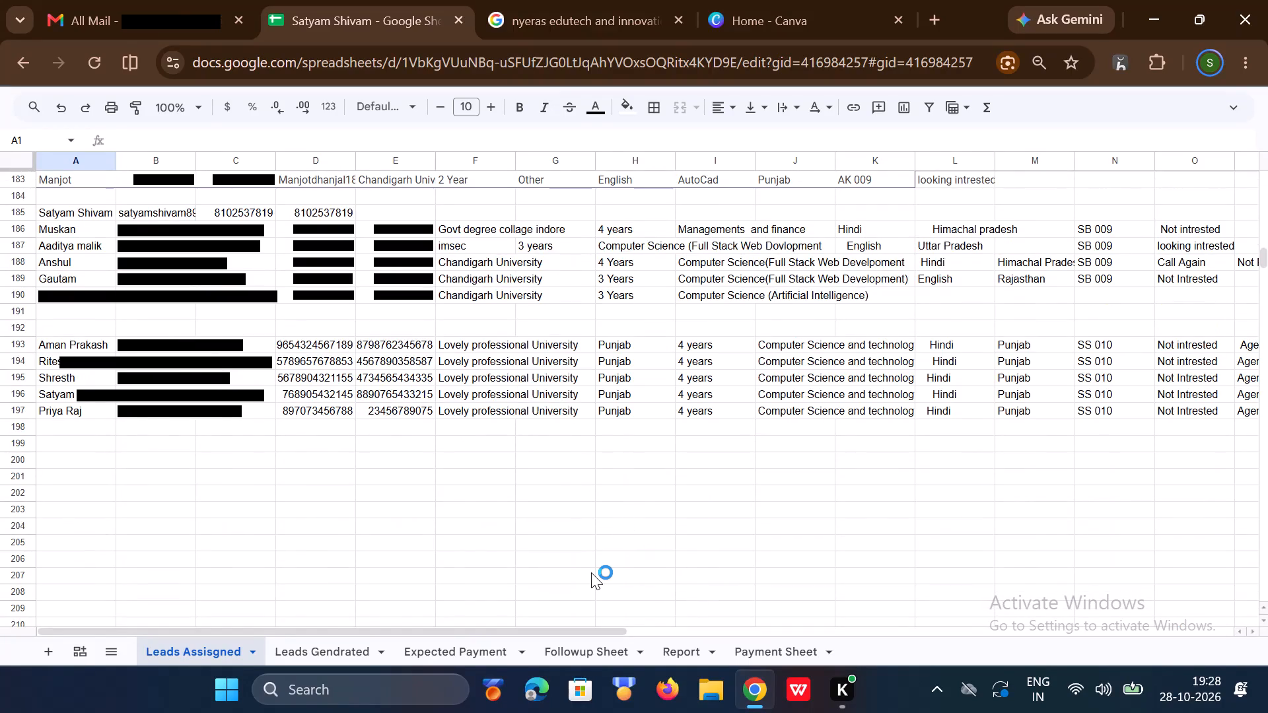
double_click(191, 508)
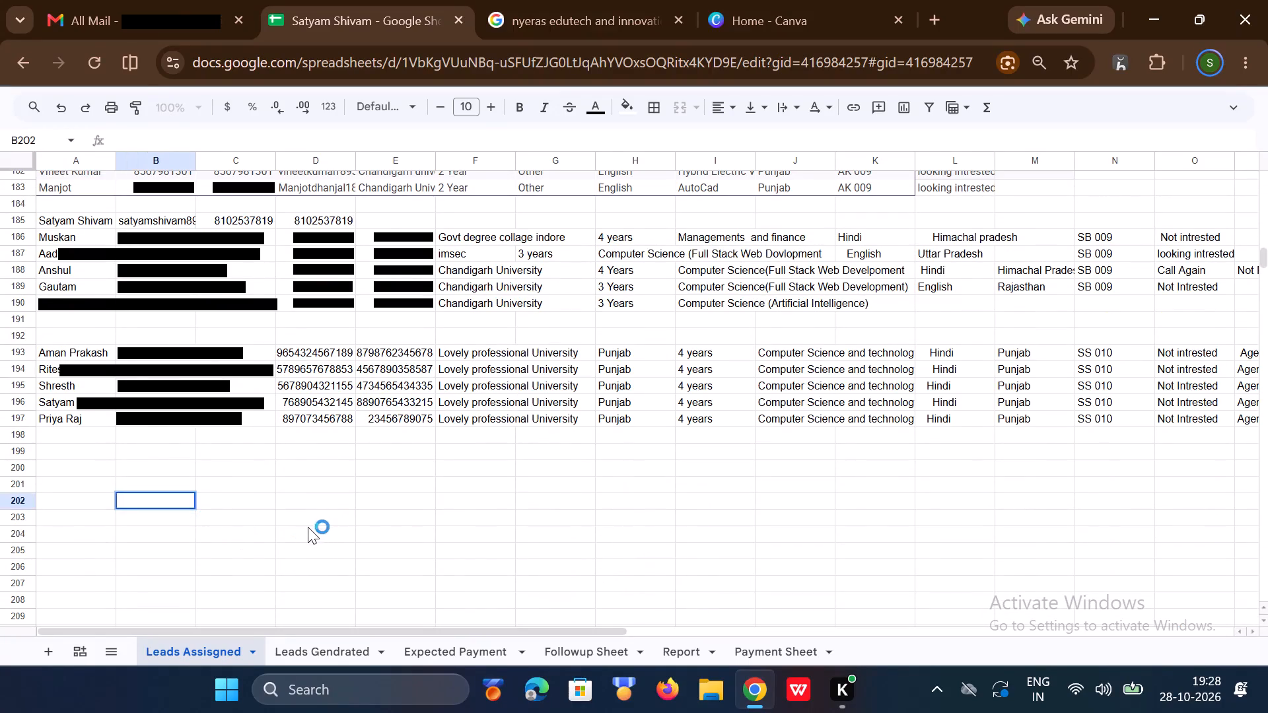
left_click(59, 424)
double_click(65, 439)
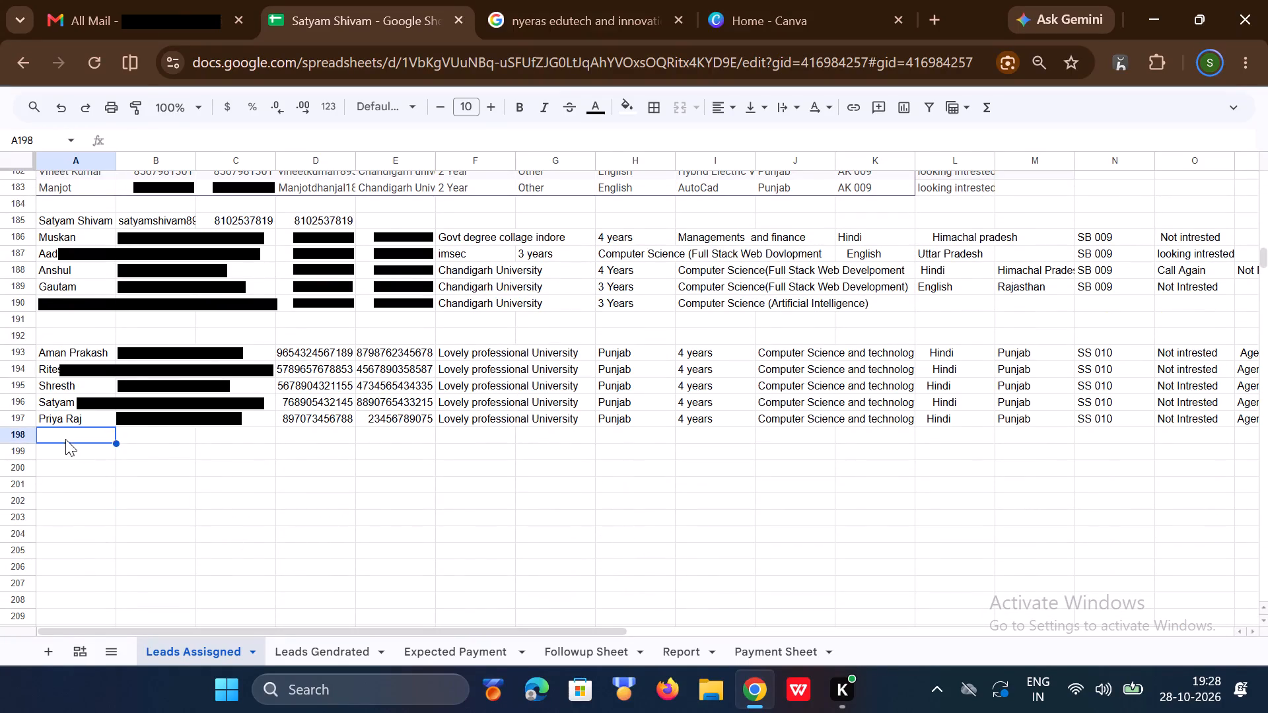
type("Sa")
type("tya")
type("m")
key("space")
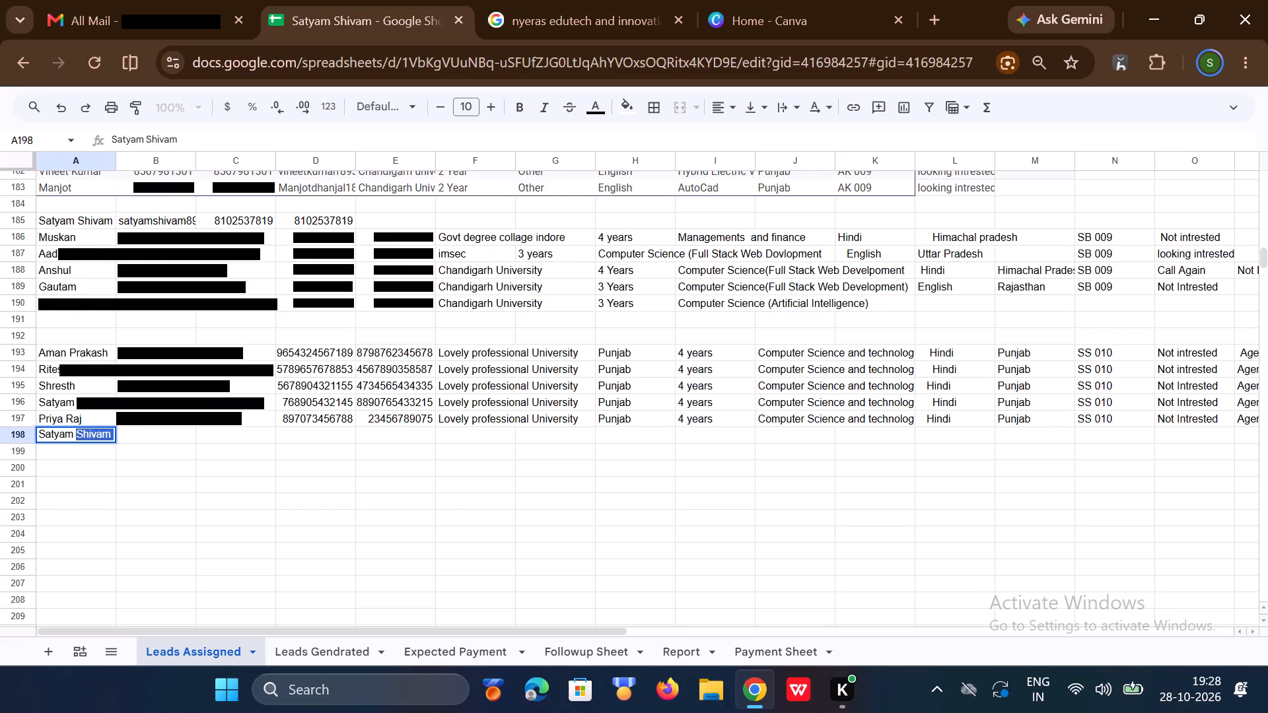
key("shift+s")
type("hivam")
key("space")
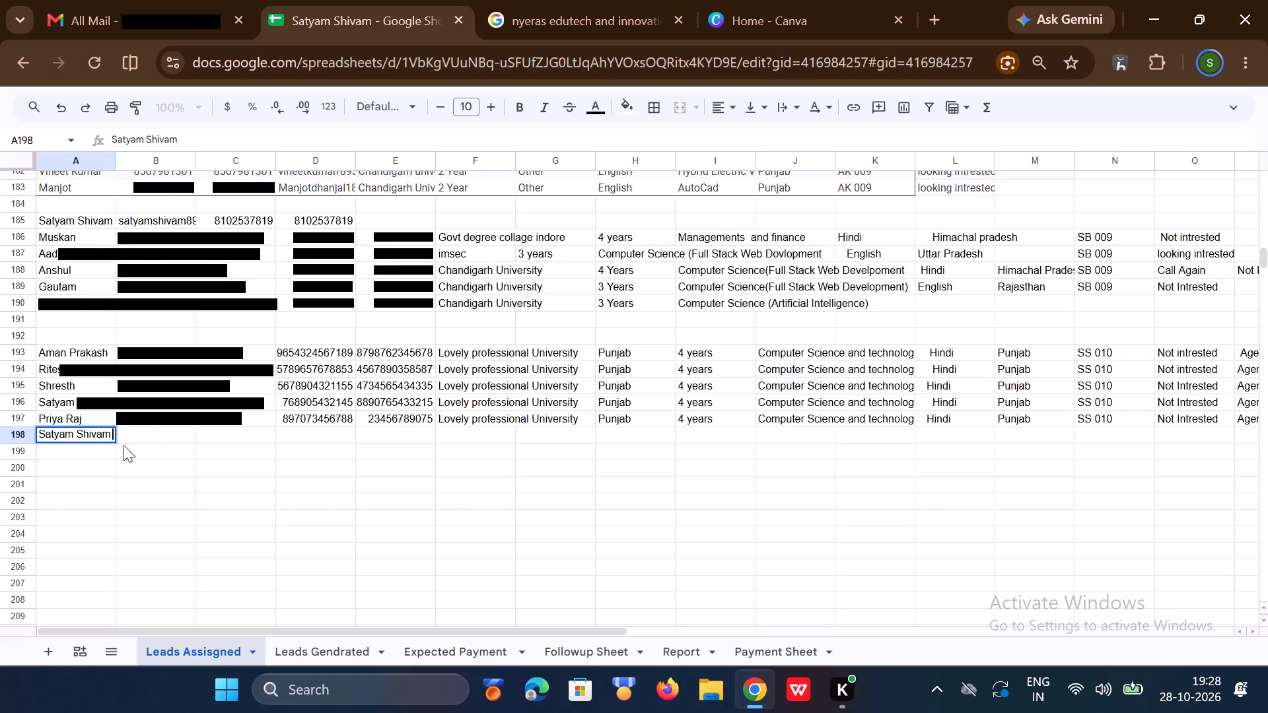
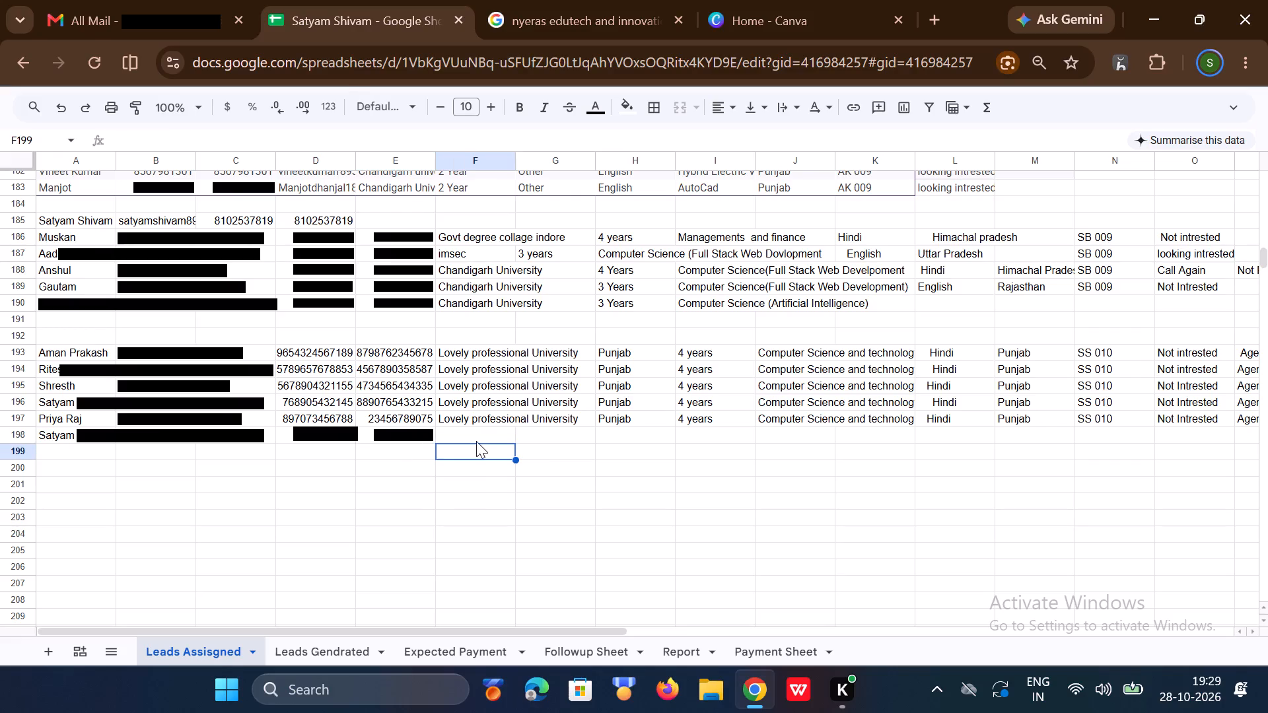
Enter Lovely professional University as the new lead's university in cell F198.
left_click(476, 441)
type("Lo")
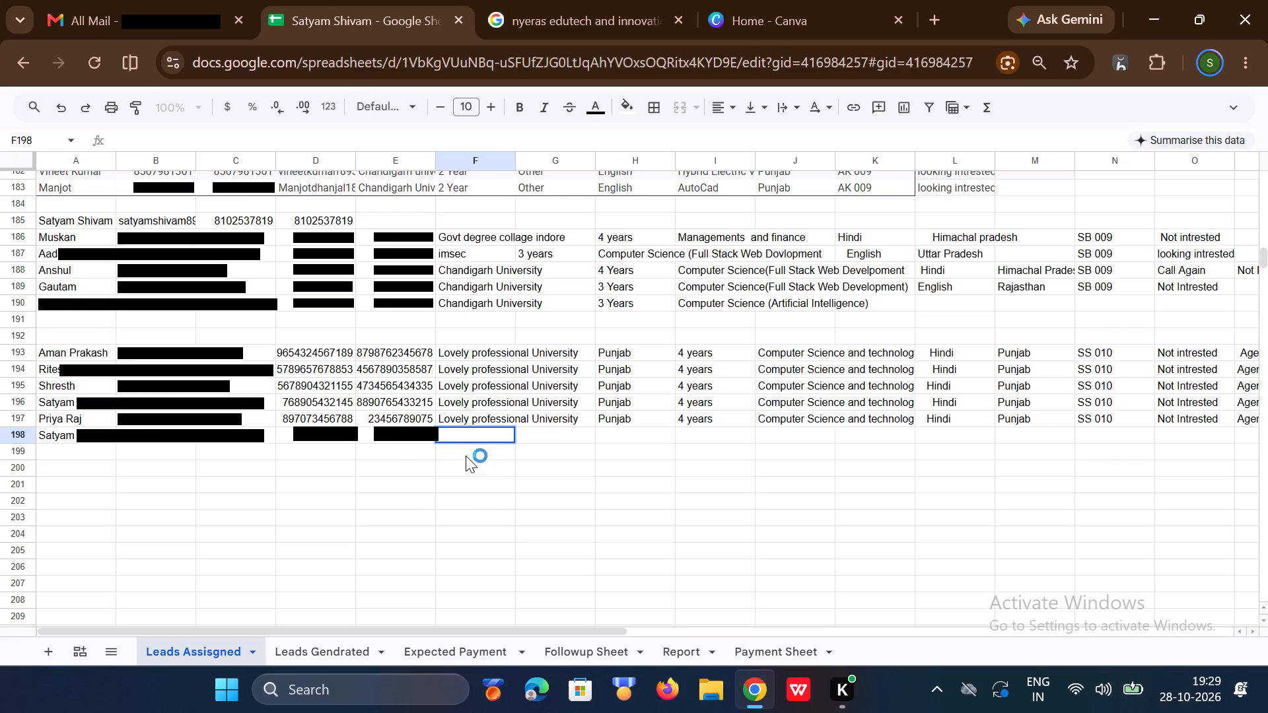
double_click(475, 432)
type("Lo")
type("vely")
key("space")
key("BackSpace")
key("BackSpace")
key("BackSpace")
key("BackSpace")
key("BackSpace")
key("o")
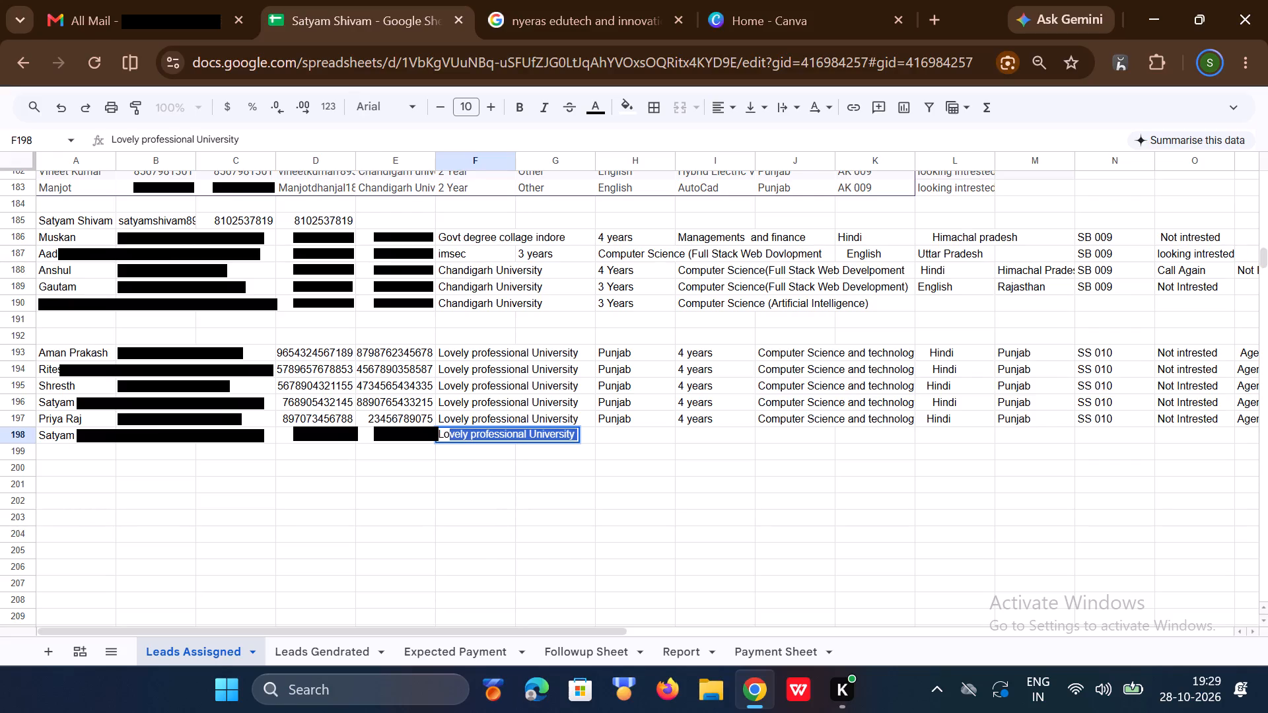
type("vel")
type("ly")
key("space")
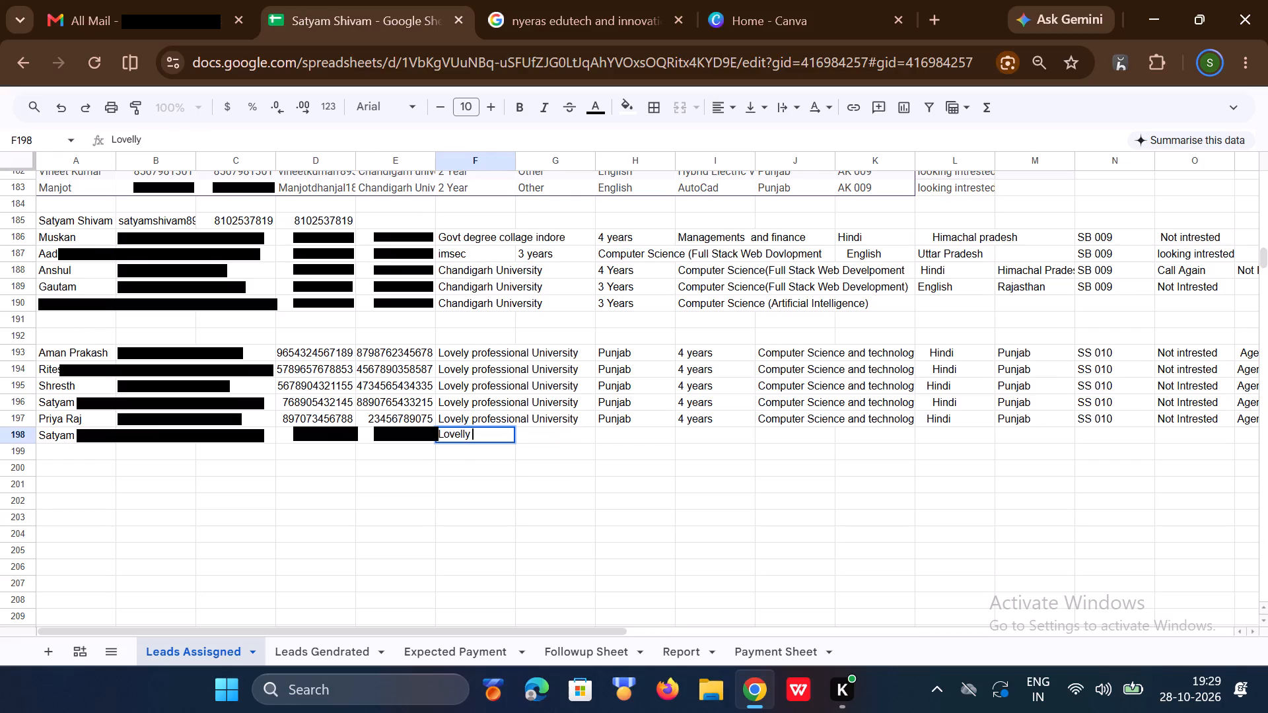
key("BackSpace")
key("BackSpace")
key("BackSpace")
key("y")
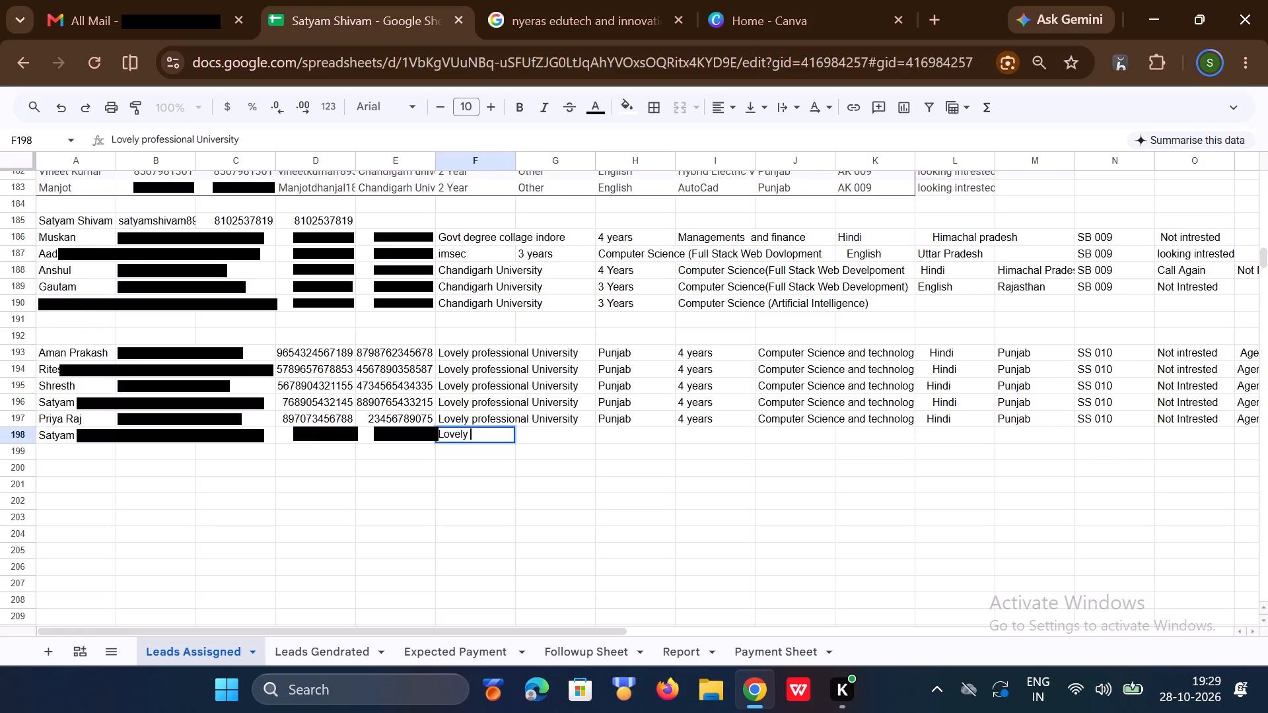
key("space")
key("Tab")
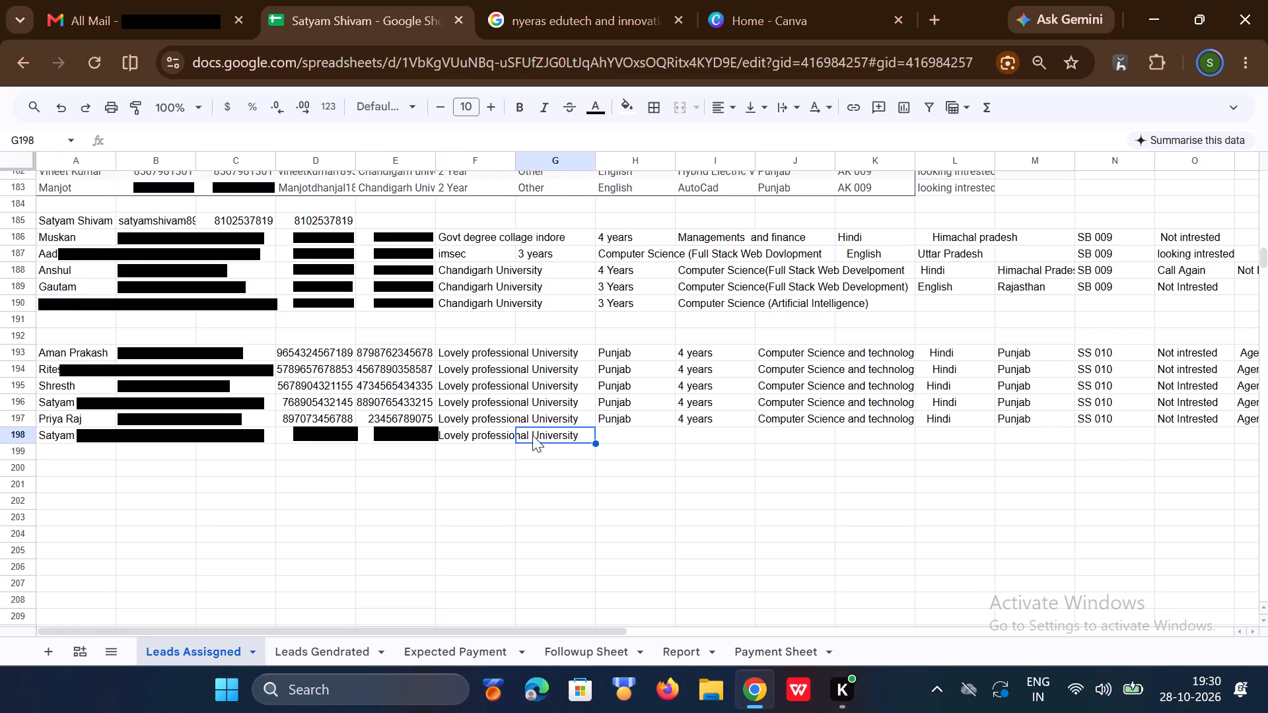
Enter Punjab in cell H198 of the new lead's row, matching the rows above.
left_click(628, 428)
double_click(627, 437)
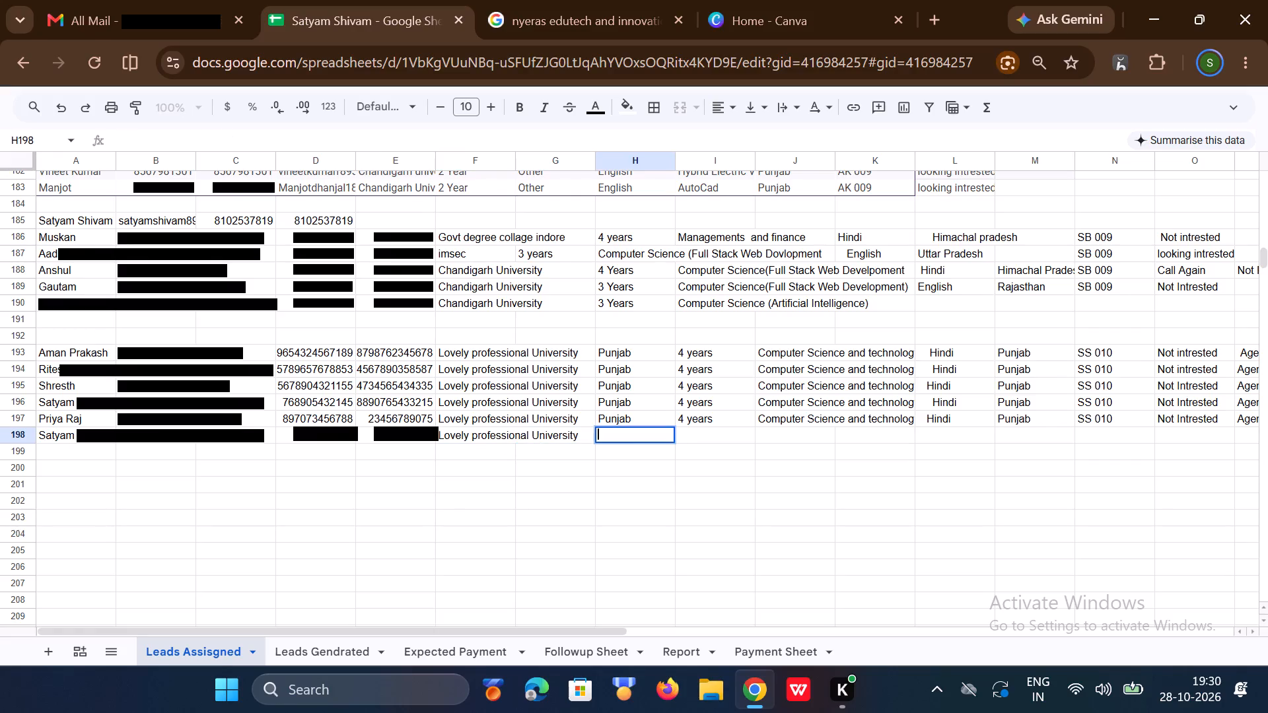
key("p")
type("unj")
type("ab")
Enter 4 years as the new lead's course duration in cell I198.
double_click(699, 444)
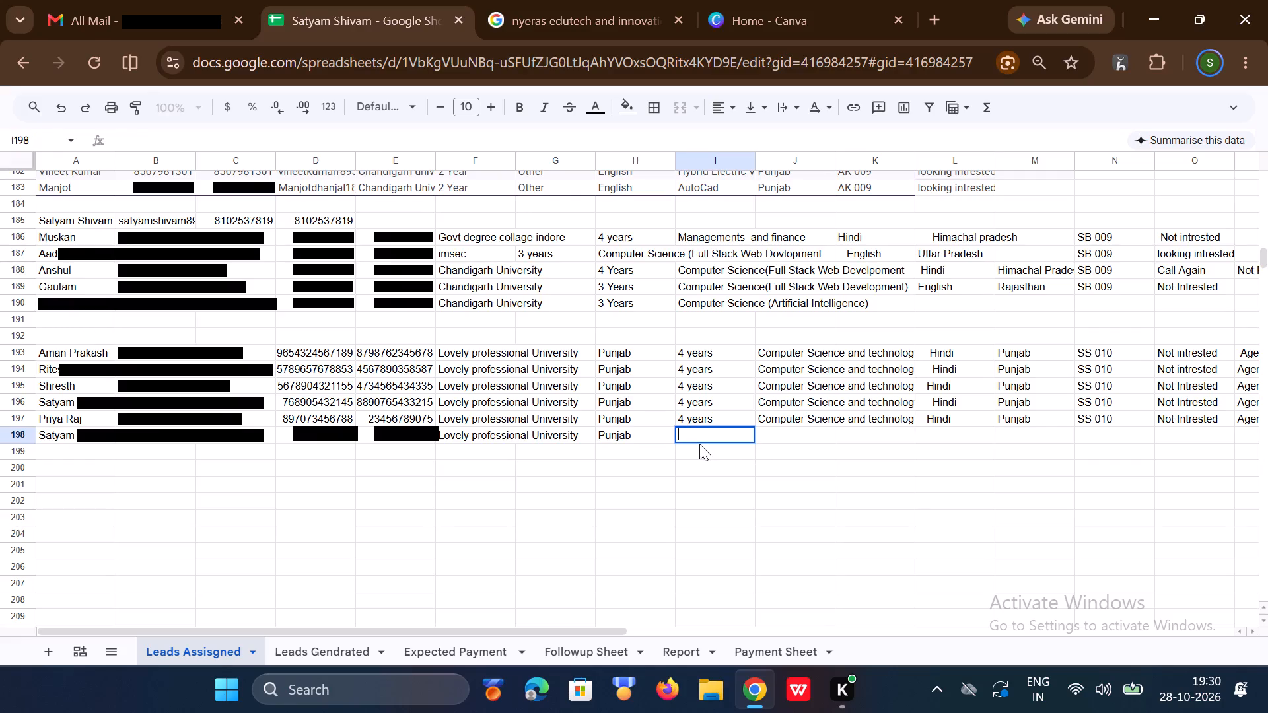
type("4")
key("space")
key("shift+y")
key("BackSpace")
key("y")
key("e")
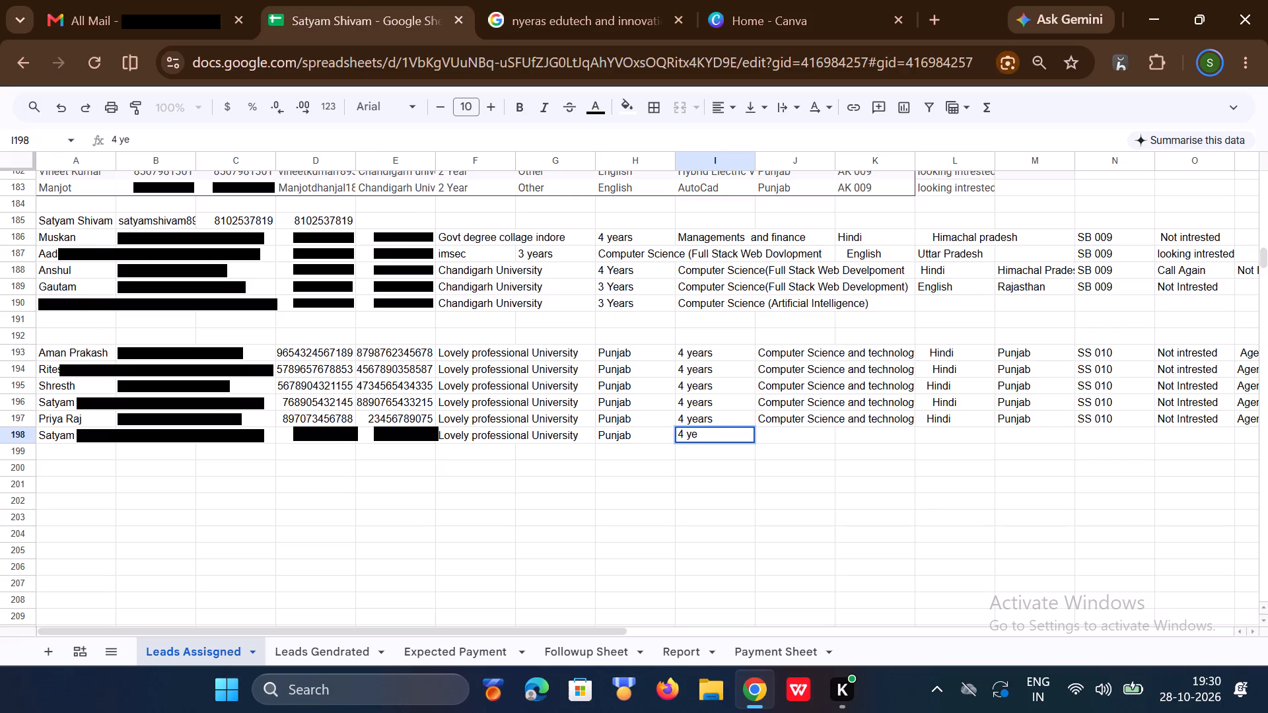
type("ars")
Enter Computer Science and technology as the new lead's field of study in cell J198.
triple_click(775, 435)
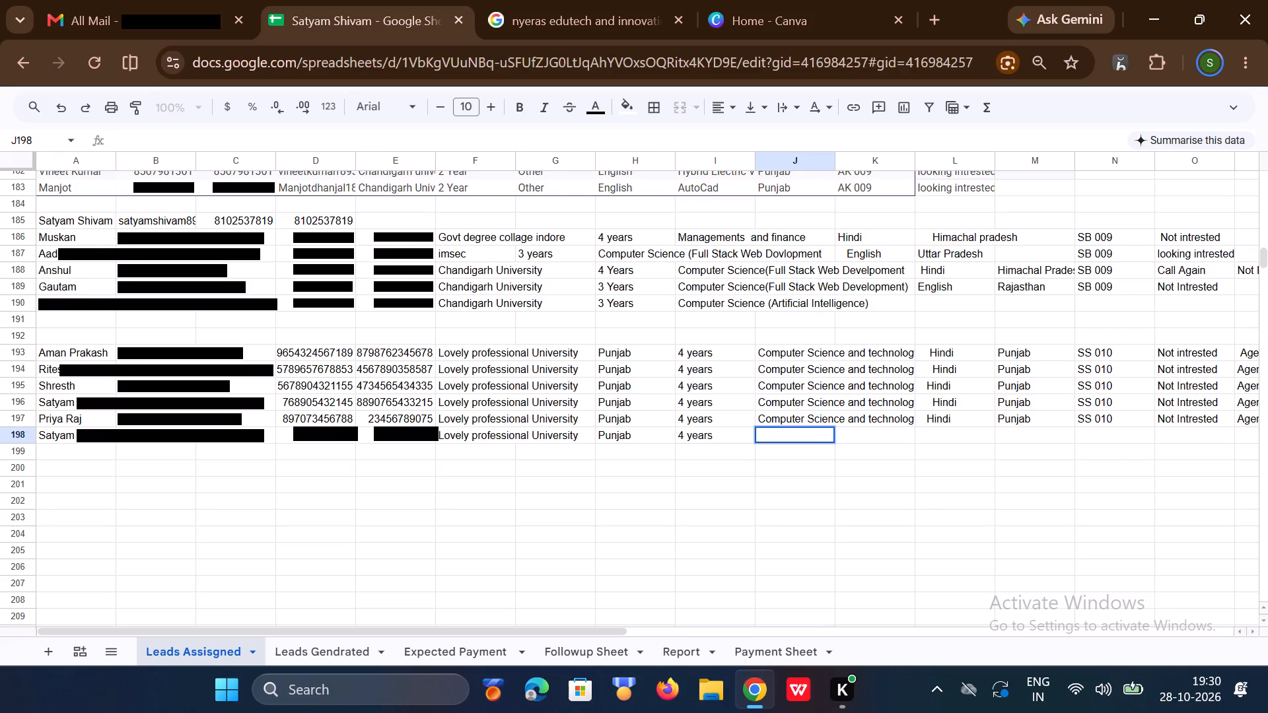
key("shift+c")
type("omp")
type("uter")
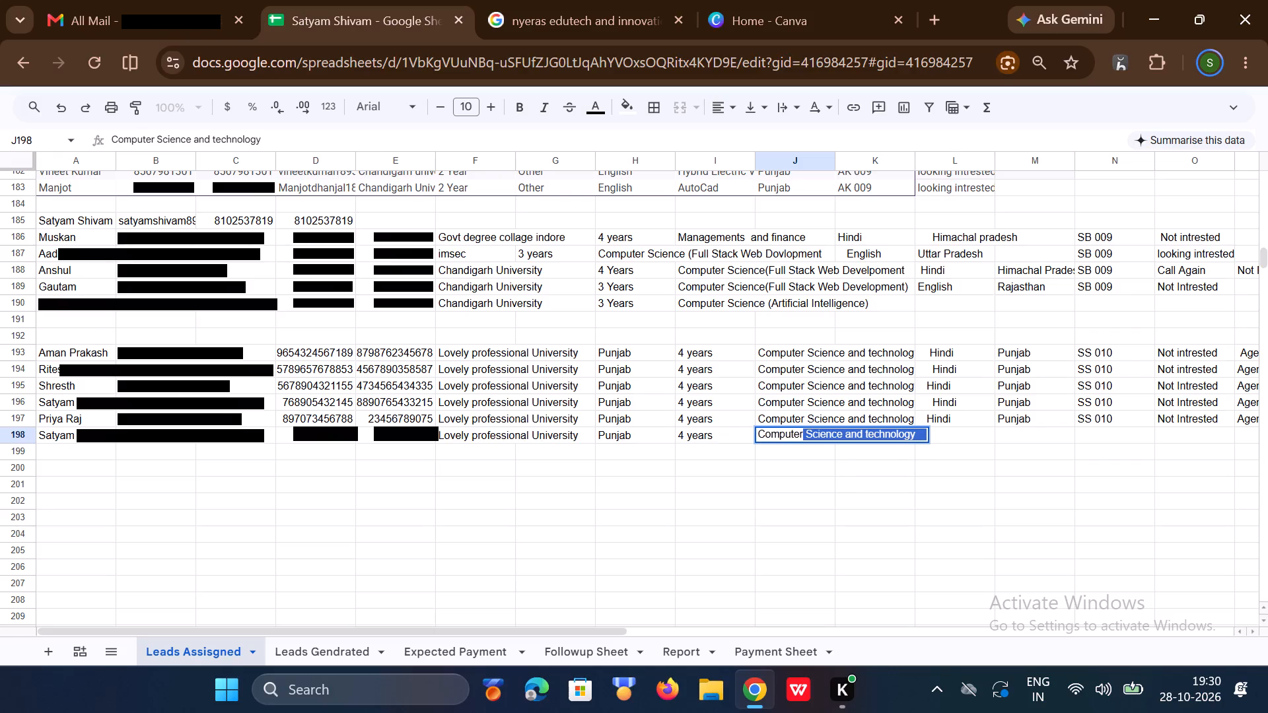
key("space")
left_click(993, 433)
Enter English as the new lead's language in cell L198.
left_click(943, 435)
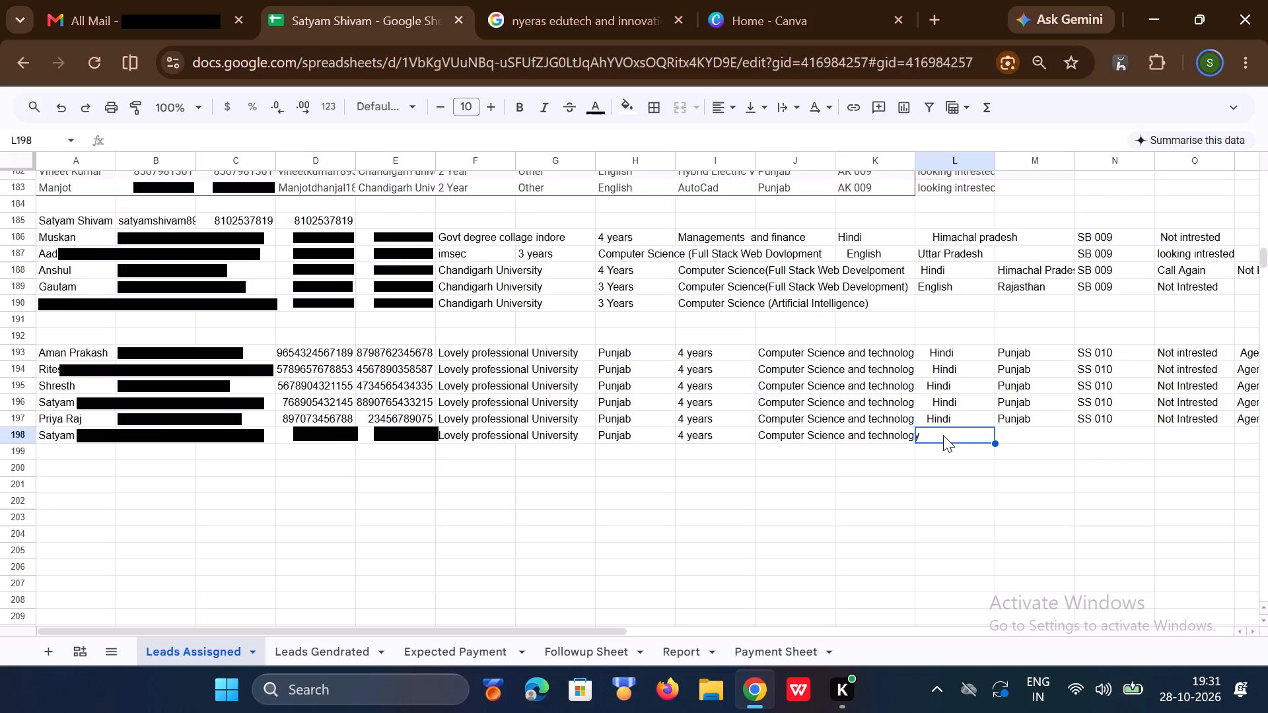
double_click(943, 435)
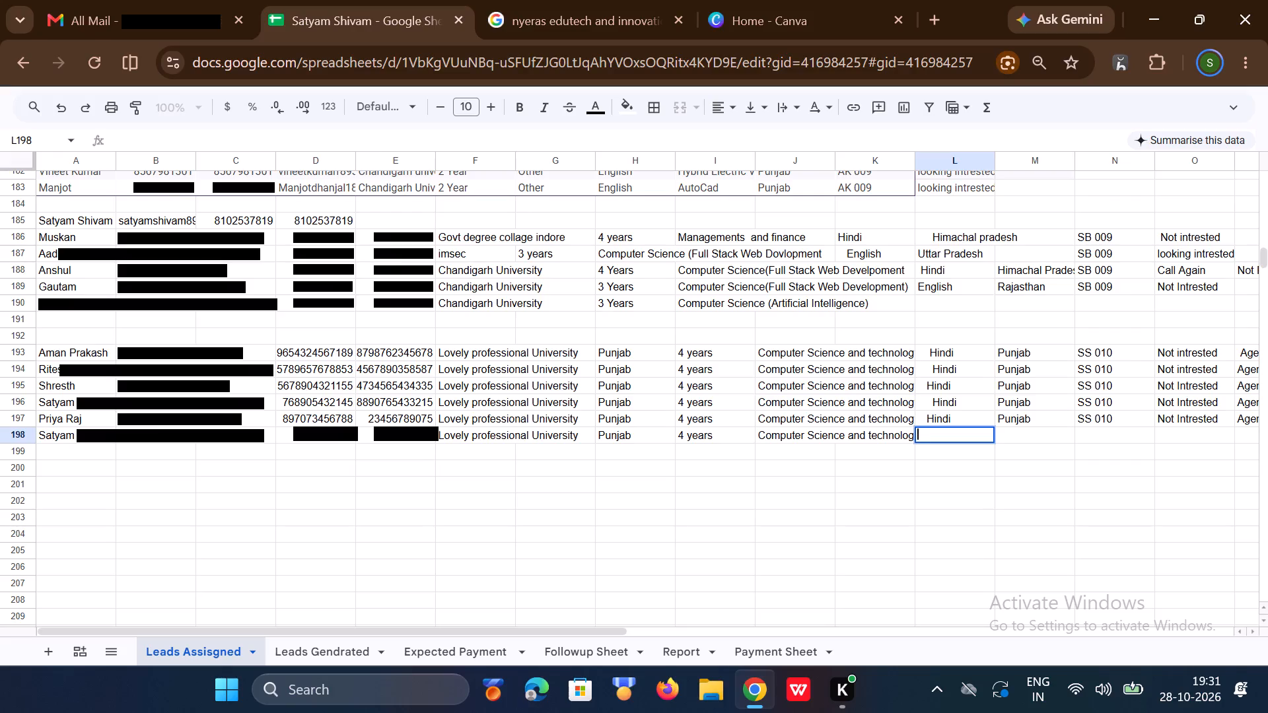
type("Eng")
type("lish")
key("space")
Enter Punjab as the new lead's state in cell M198, after the language.
left_click(1022, 436)
key("space")
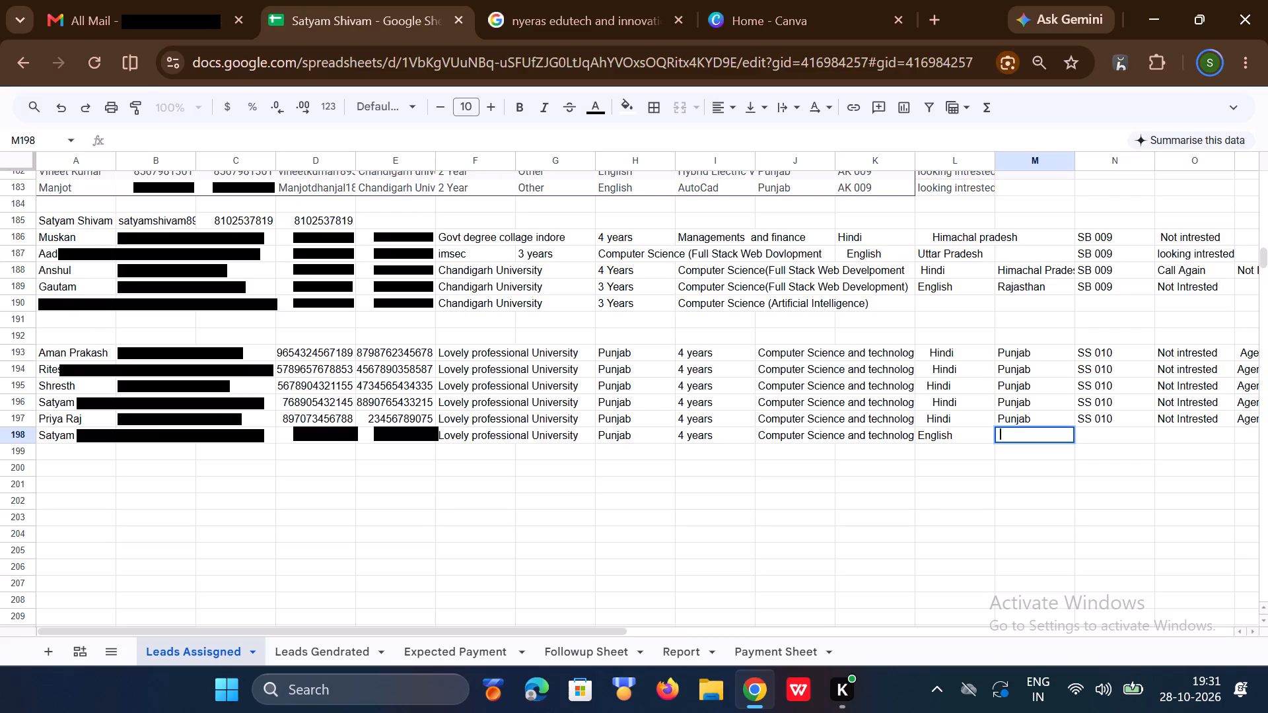
key("shift+p")
type("unjab")
key("space")
Enter the code SS 010 for the new lead in cell N198.
double_click(1103, 436)
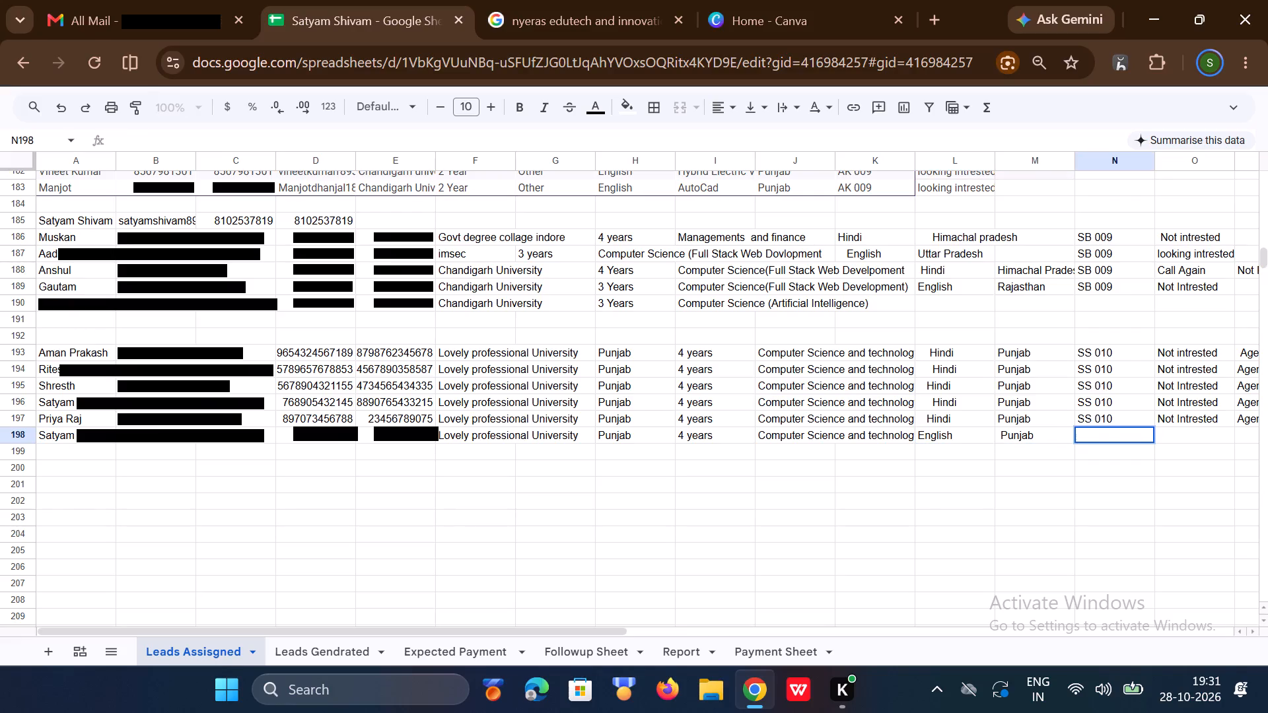
type("SS")
key("space")
type("010")
Enter the status Intrested for the new lead in cell O198.
double_click(1179, 438)
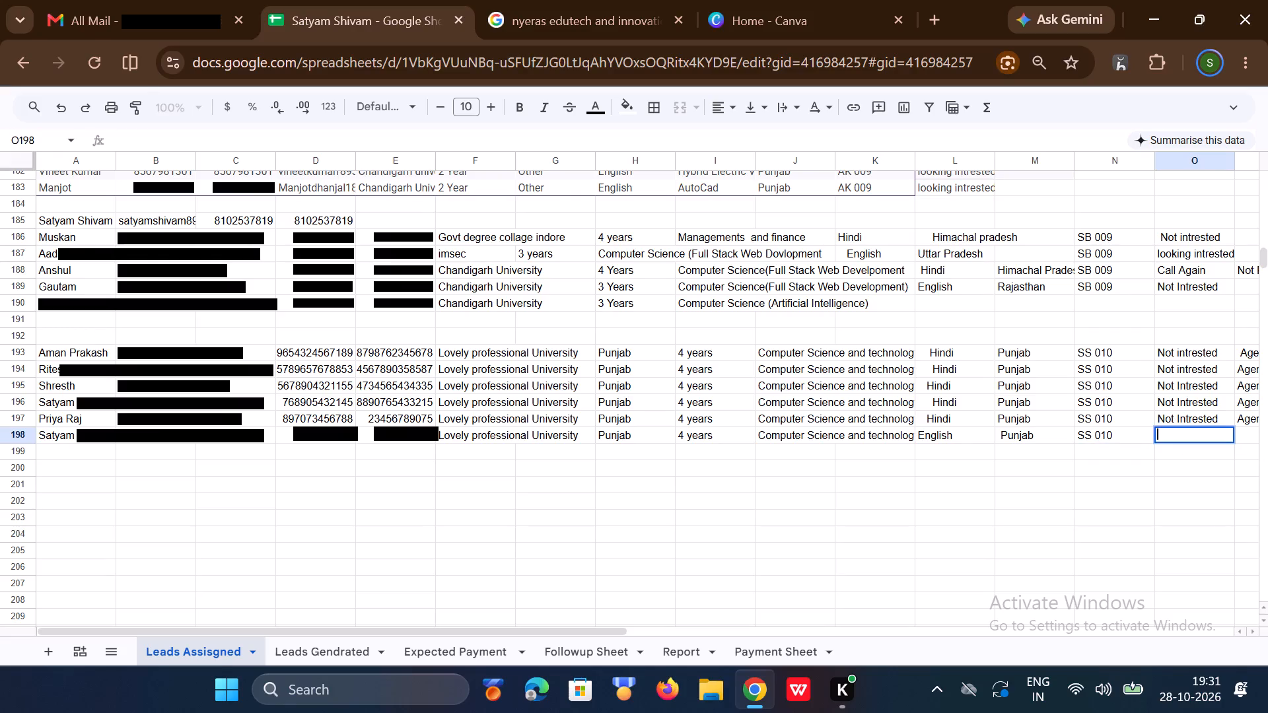
type("In")
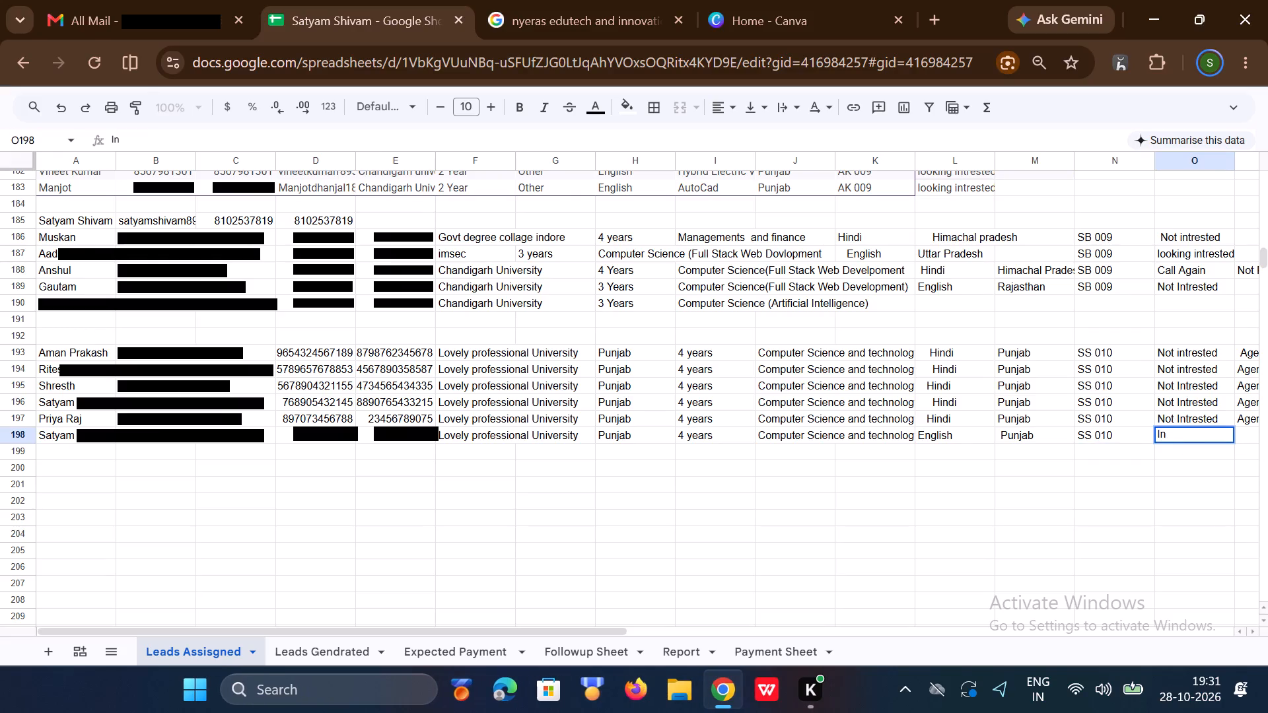
type("trested")
Enter Agent in cell P198, the last filled column of the new lead's row.
left_click(1252, 448)
double_click(1246, 437)
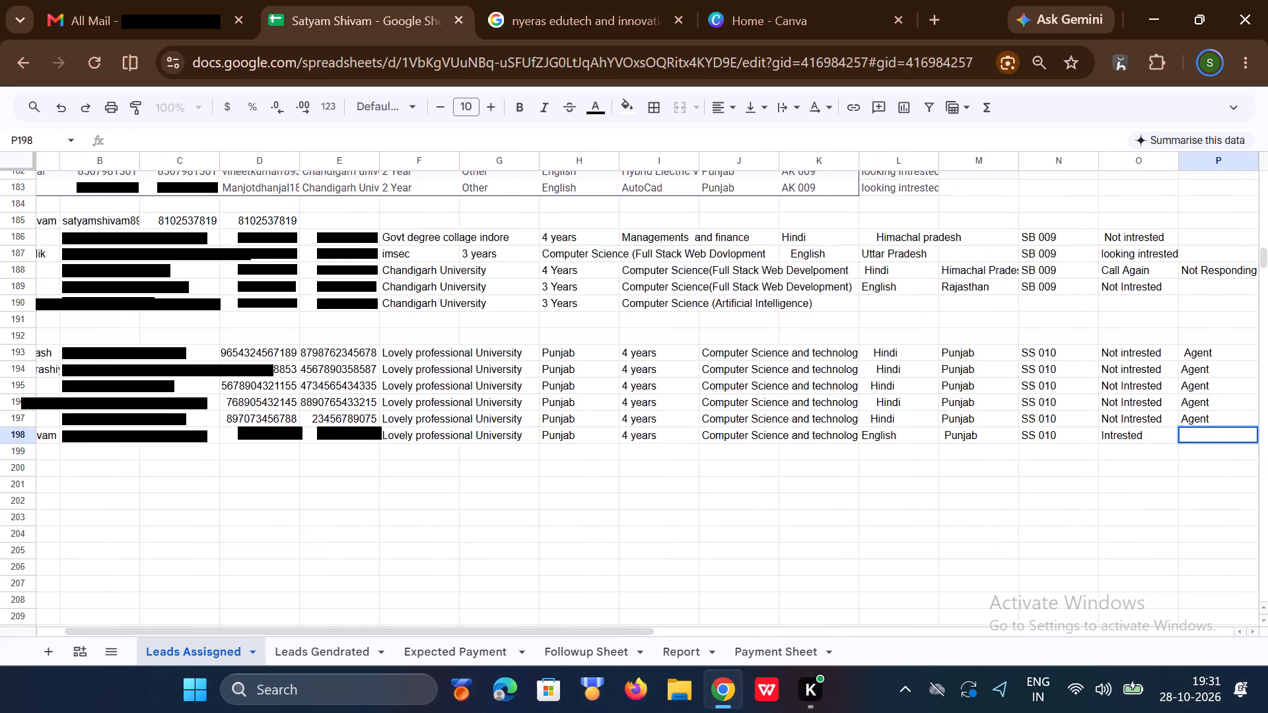
type("Agent")
left_click(1211, 464)
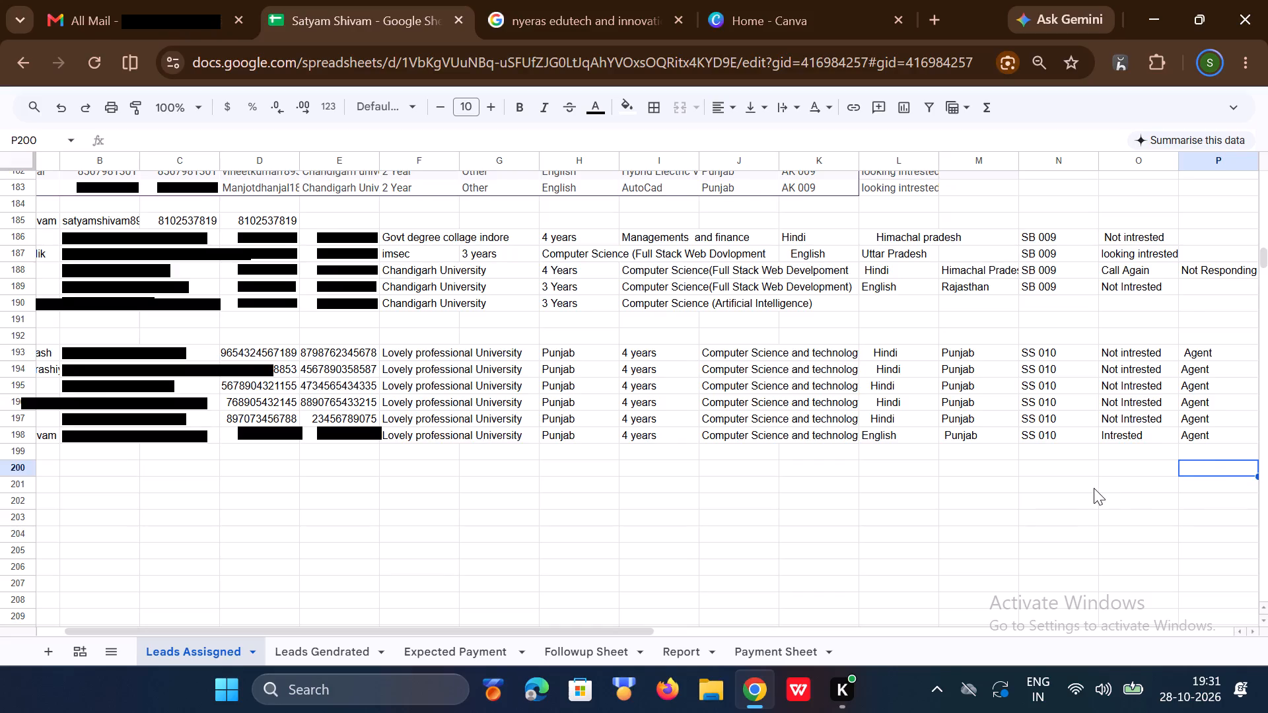
Enter the next lead's name, beginning with Shyam, in cell A199 below the completed row.
scroll(1094, 488, "right", 3)
scroll(924, 515, "right", 3)
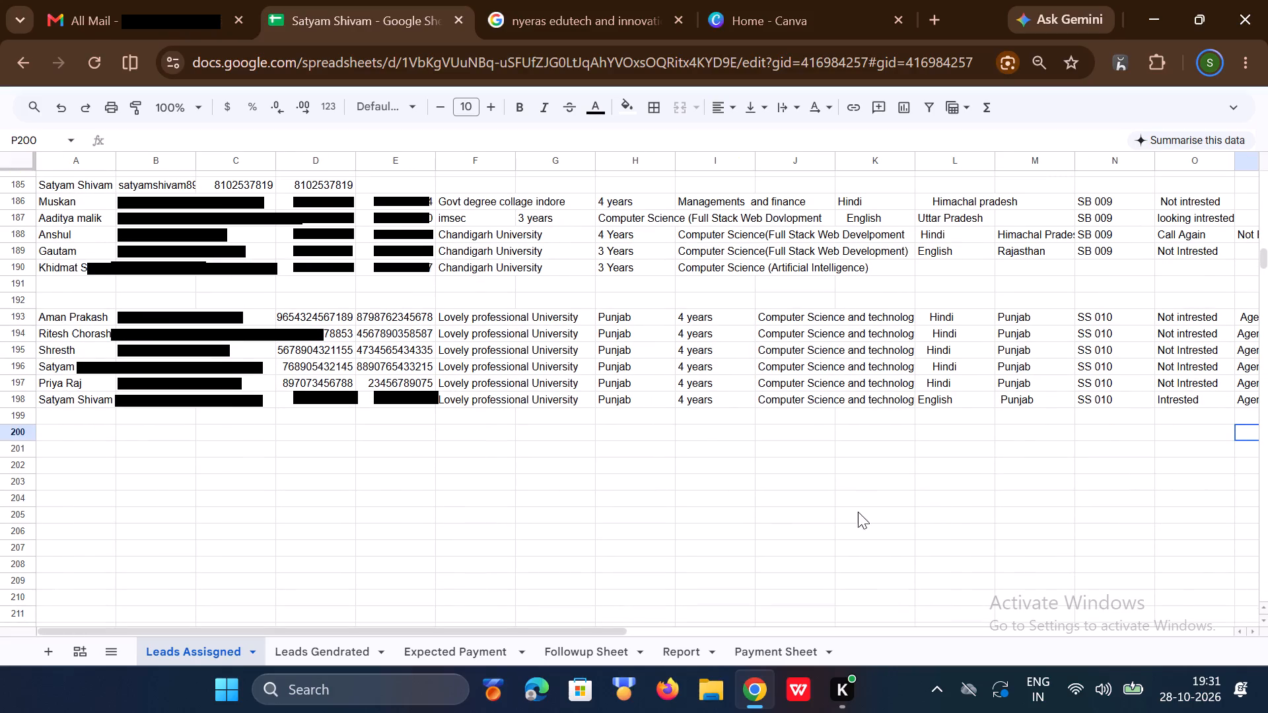
left_click(79, 417)
double_click(79, 417)
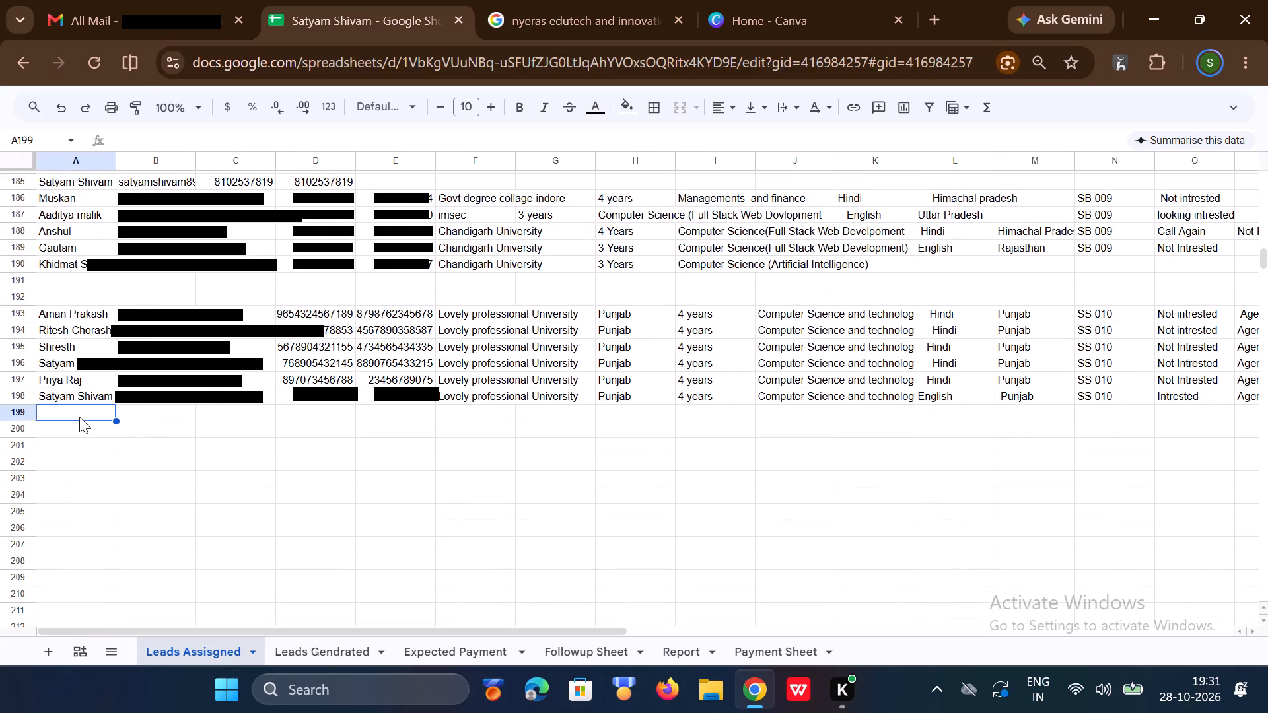
key("shift+s")
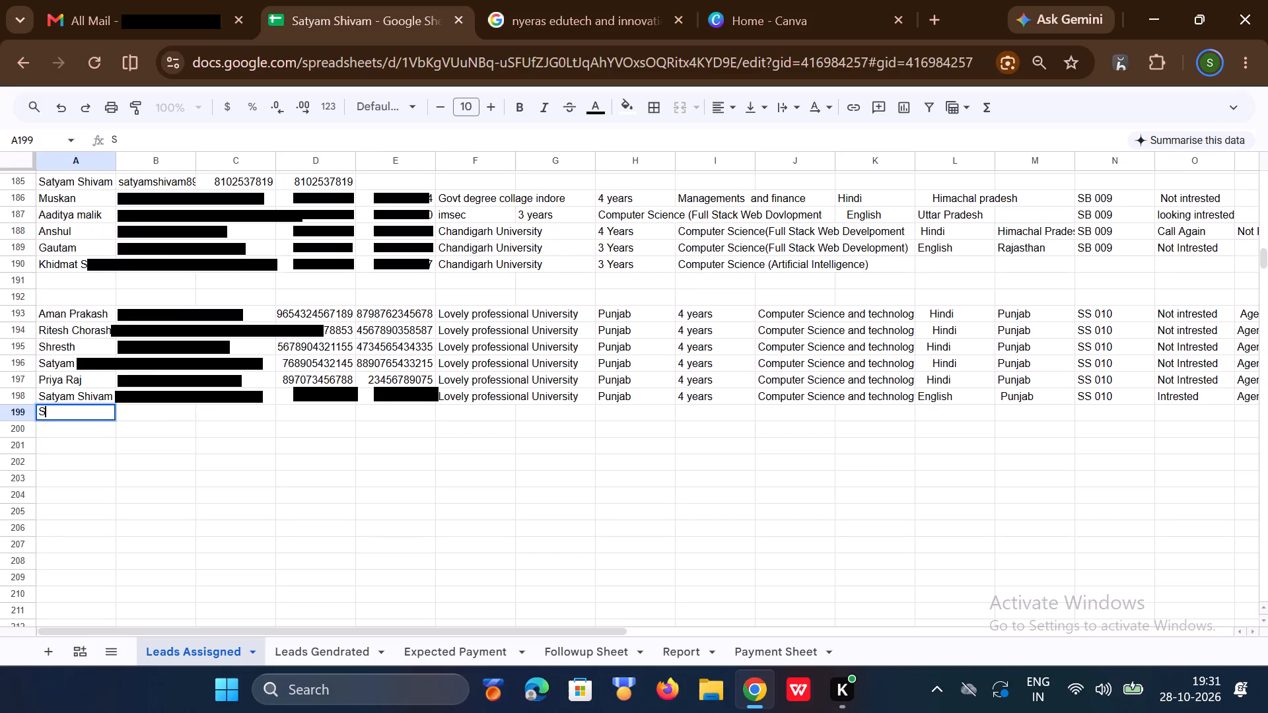
key("h")
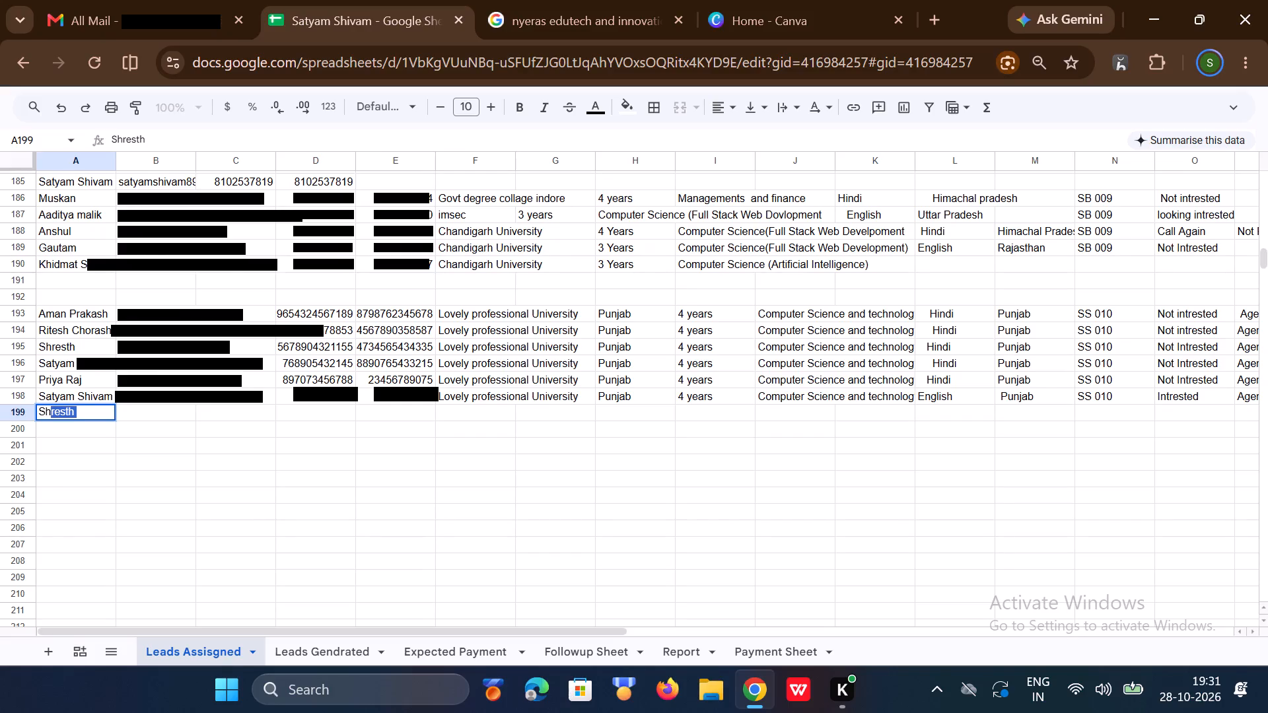
type("yam")
key("space")
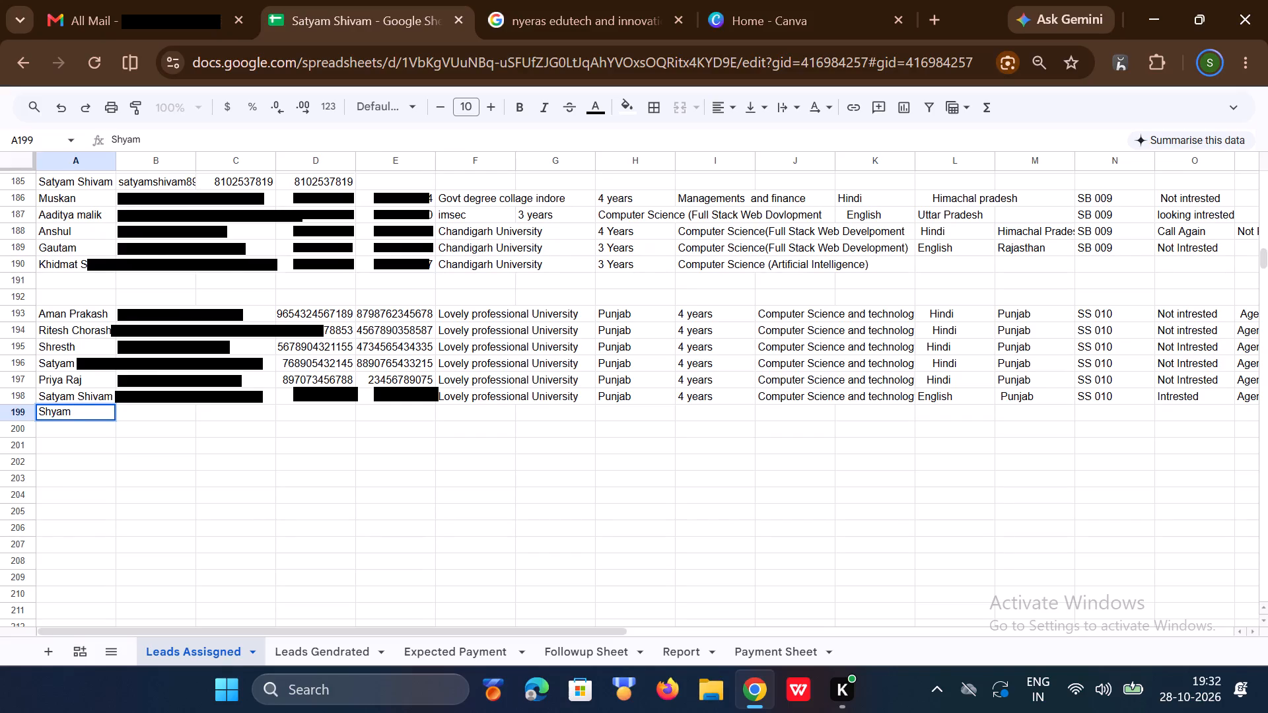
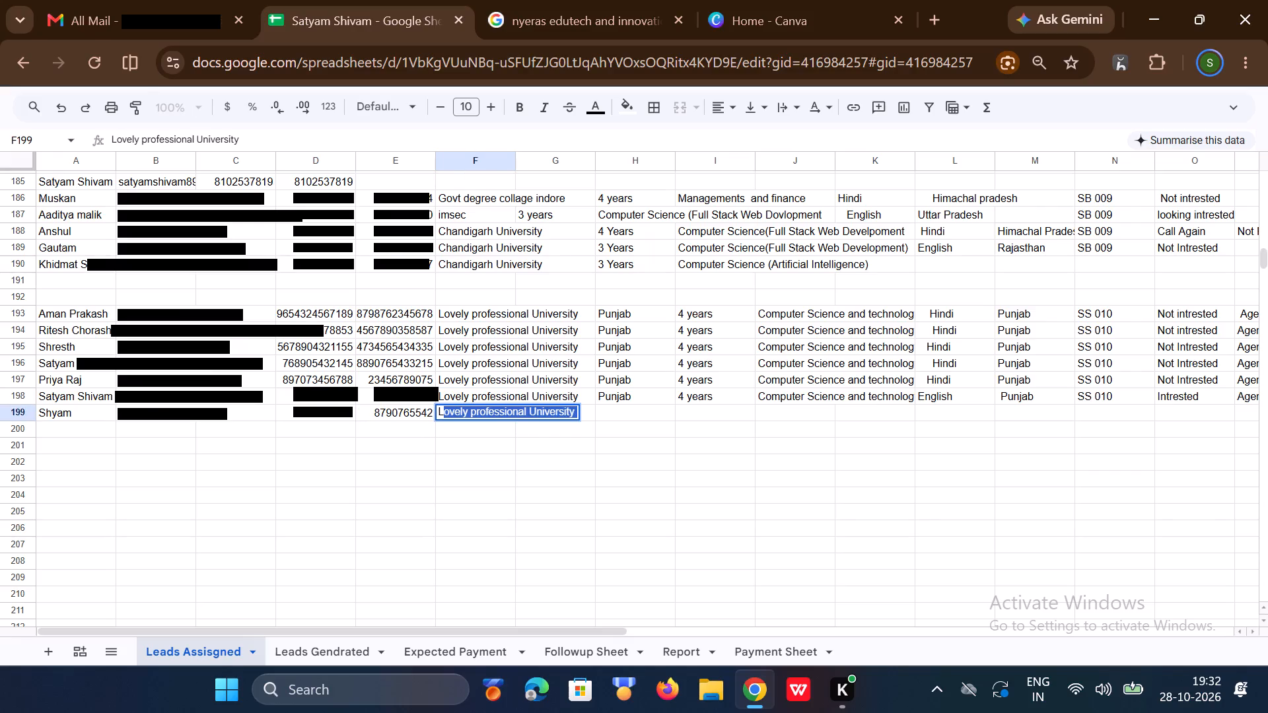
Enter Lovely professional University as the new lead's college in cell F199.
key("o")
type("vely")
key("space")
key("p")
type("rofe")
type("ss")
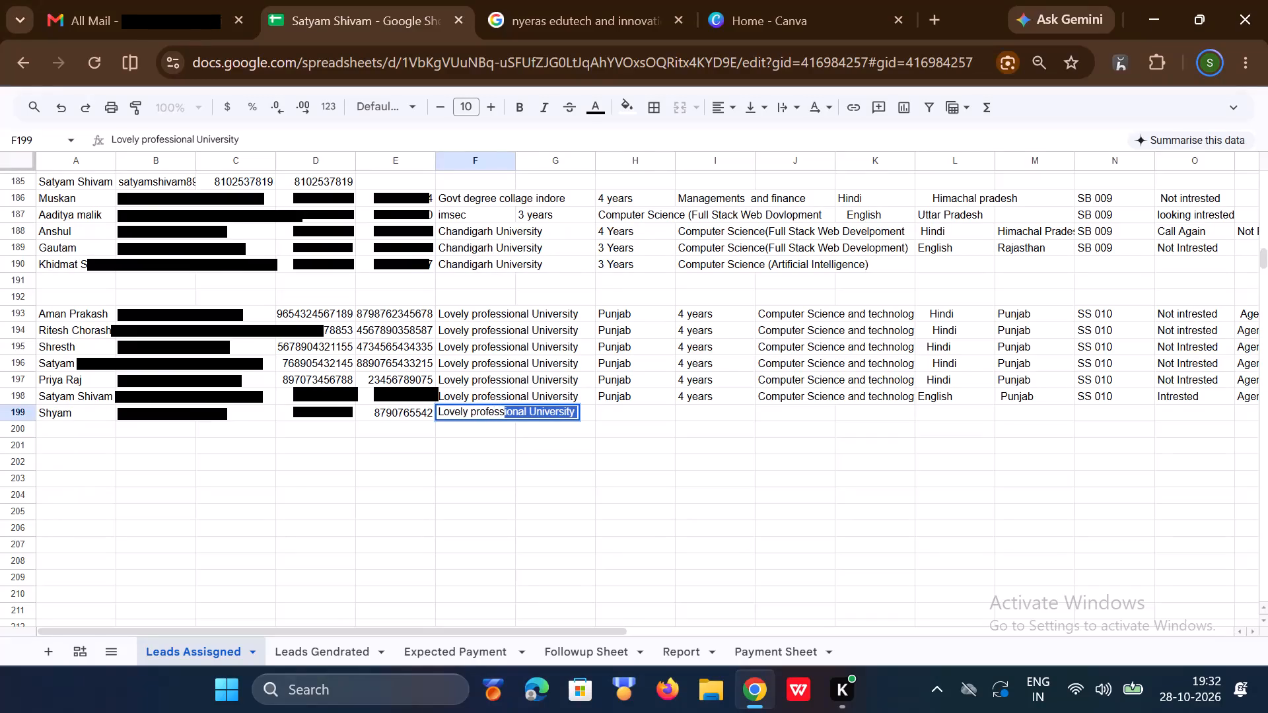
type("ional")
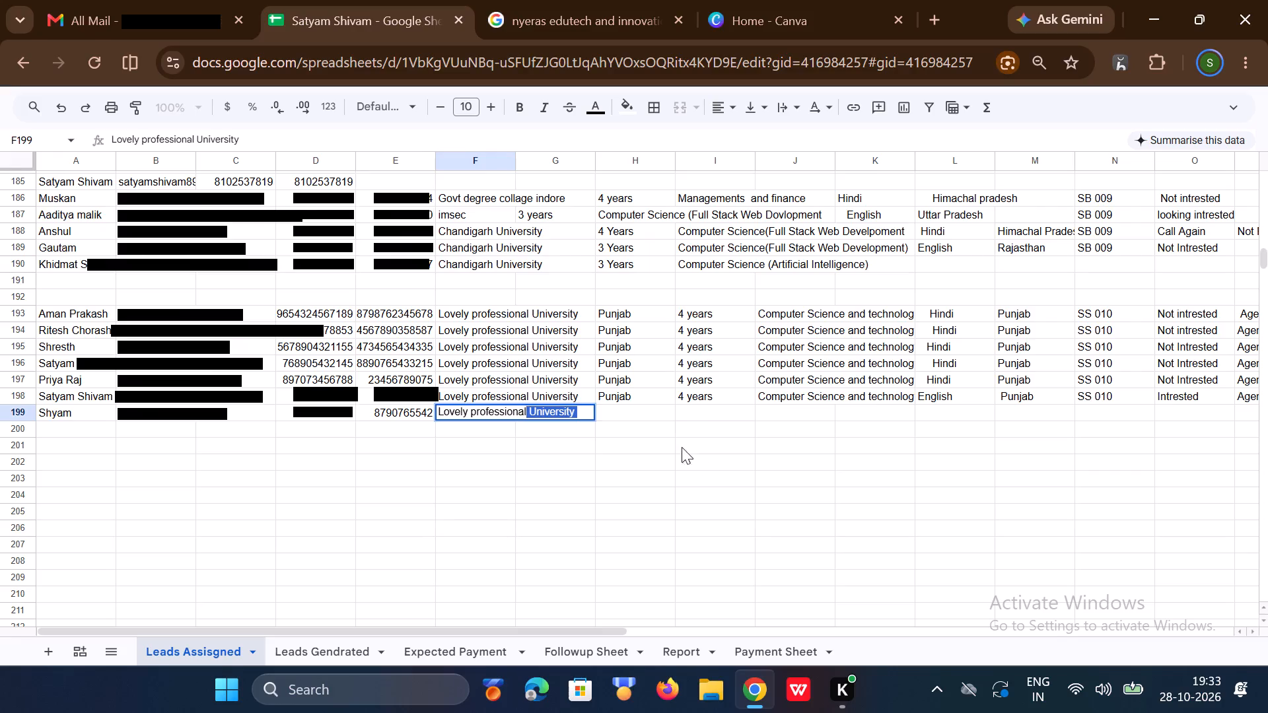
Enter Punjab for the new lead in cell H199.
triple_click(620, 412)
left_click(620, 412)
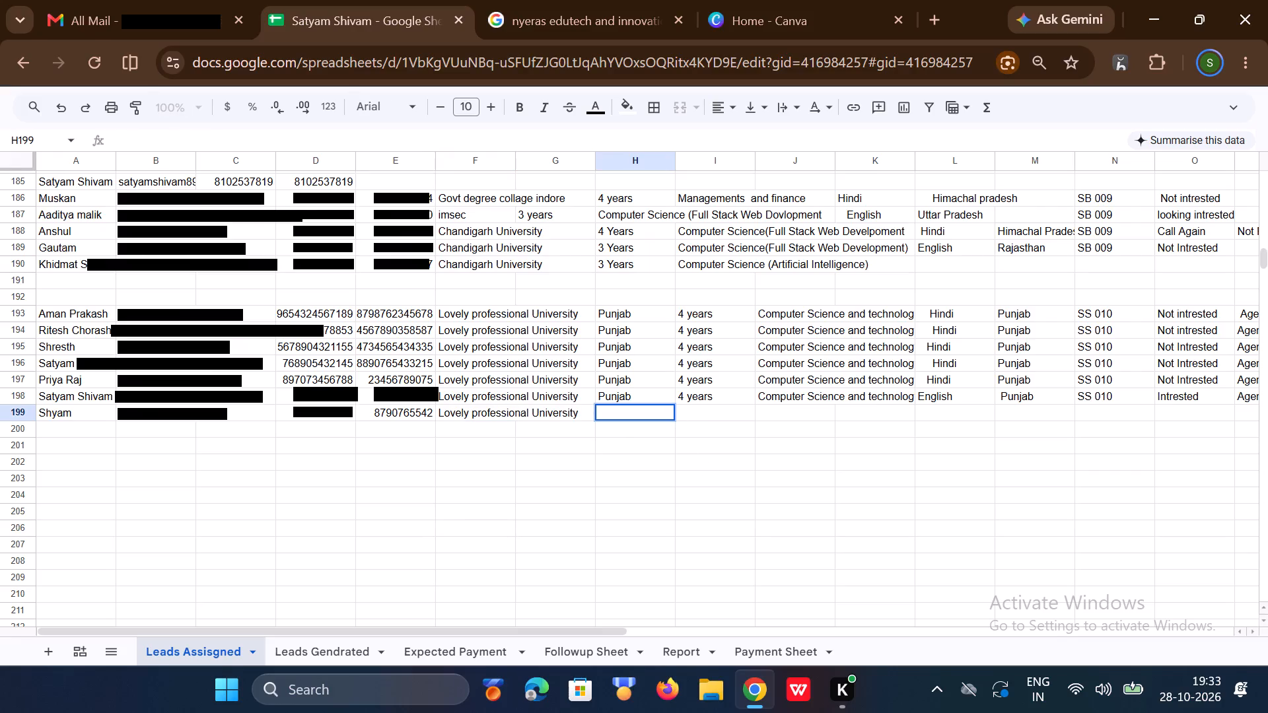
key("shift+p")
type("unh")
key("BackSpace")
type("jab")
key("space")
Enter the course duration 3 rd years for the new lead in cell I199.
left_click(696, 401)
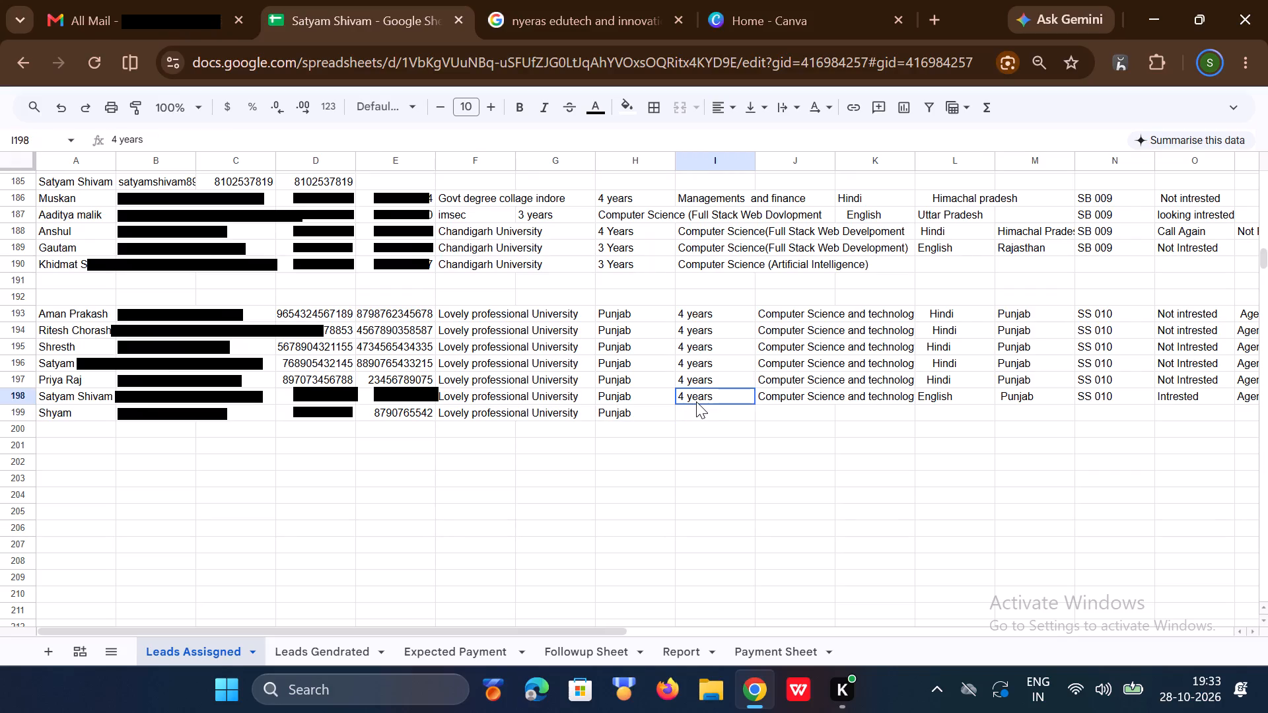
double_click(696, 407)
left_click(696, 407)
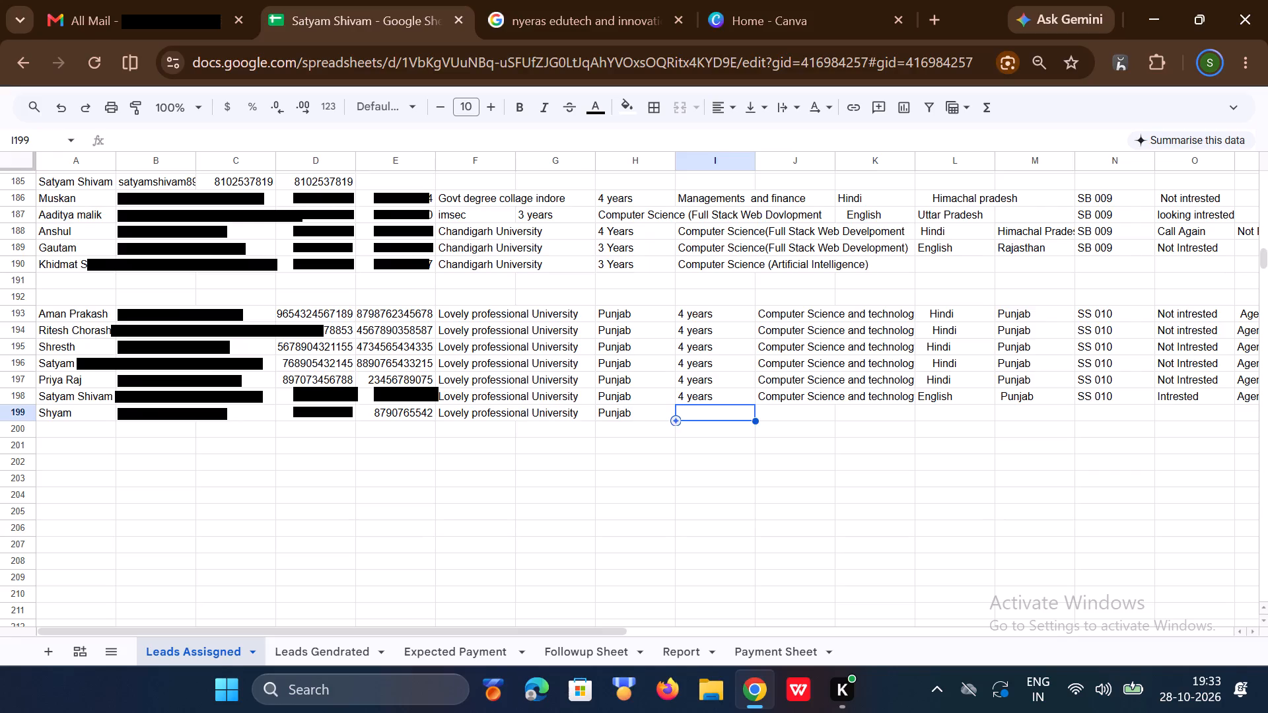
key("3")
key("space")
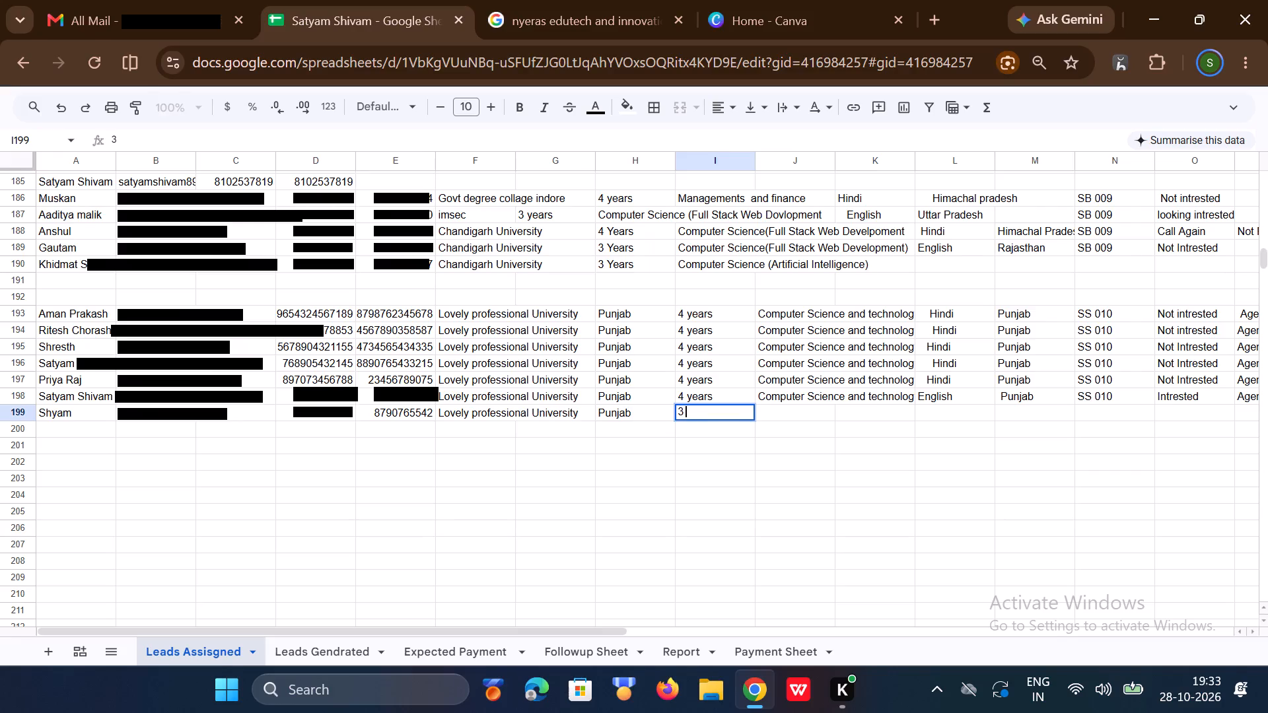
type("rd")
key("space")
type("years")
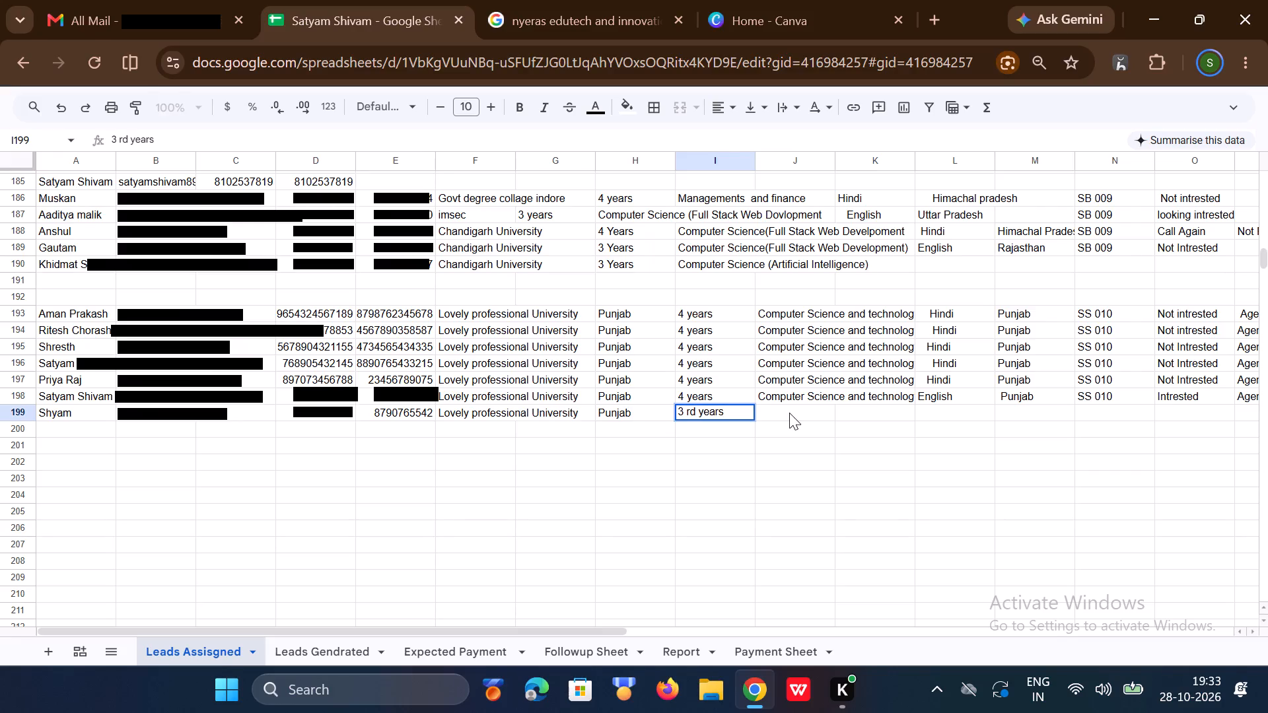
Enter the course Computer Science and technology for the new lead in cell J199.
double_click(789, 413)
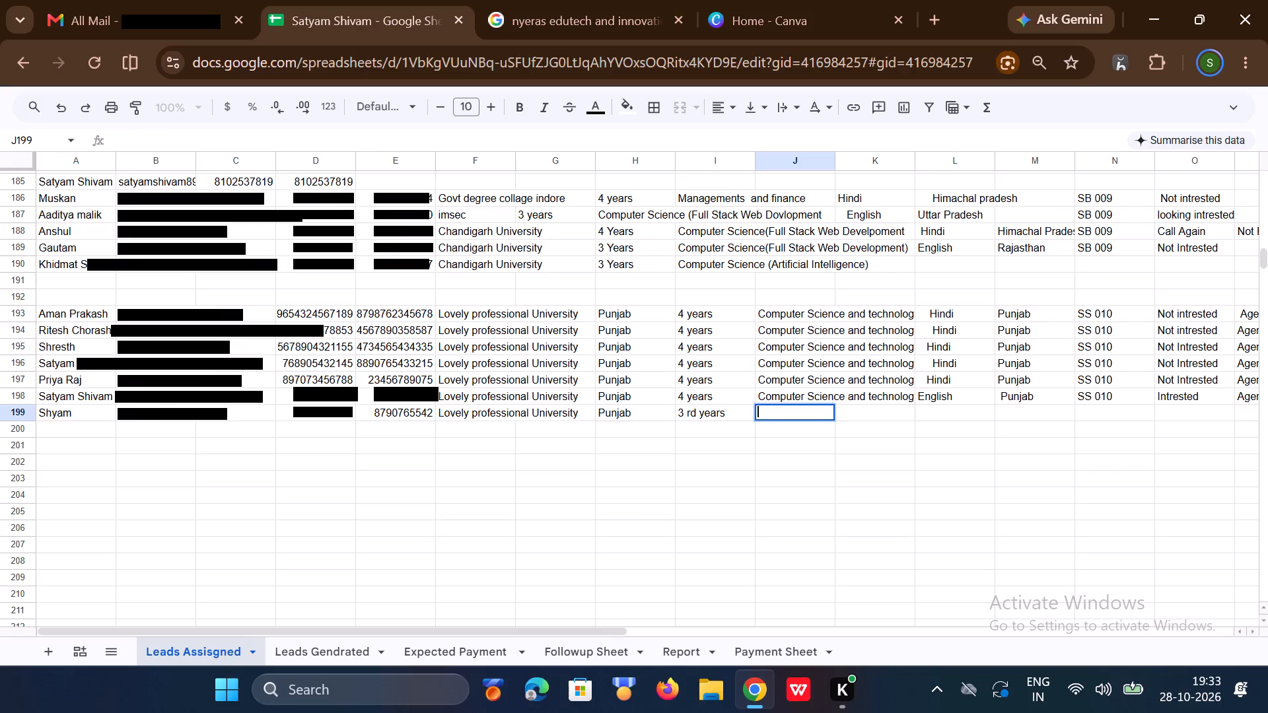
key("shift+c")
type("omputer")
key("space")
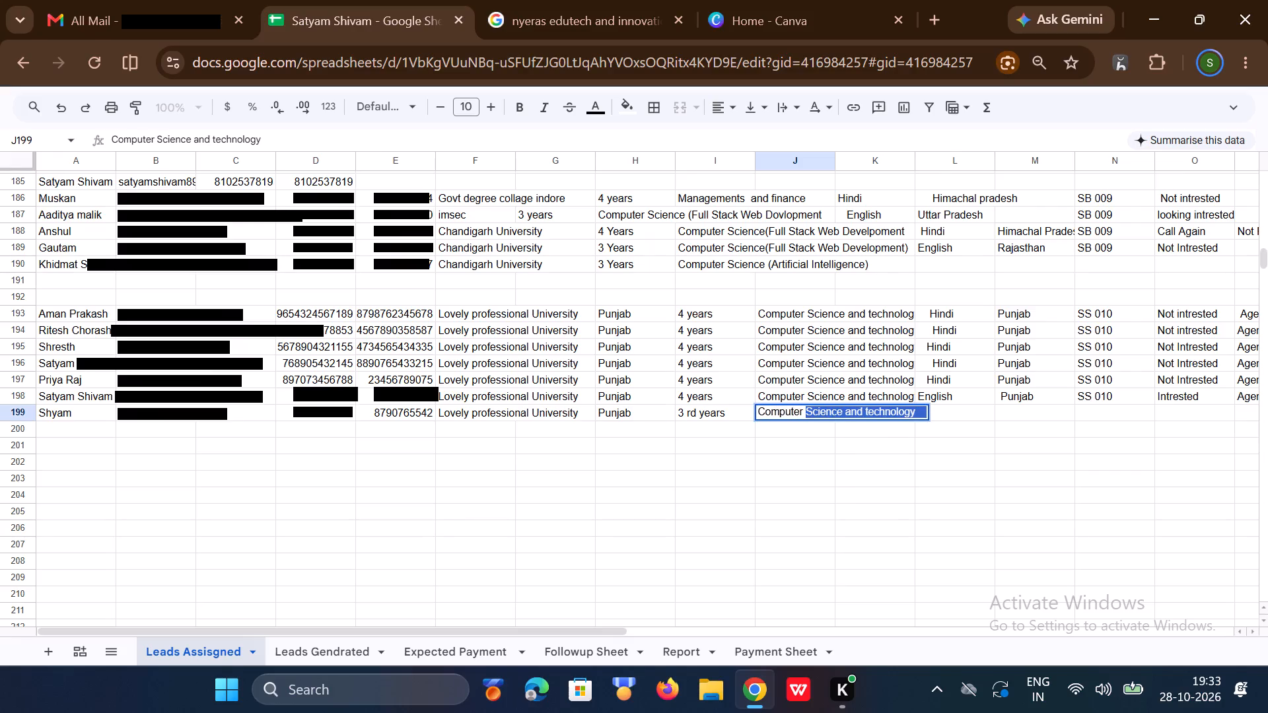
type("Sc")
type("ience")
key("space")
type("and")
key("space")
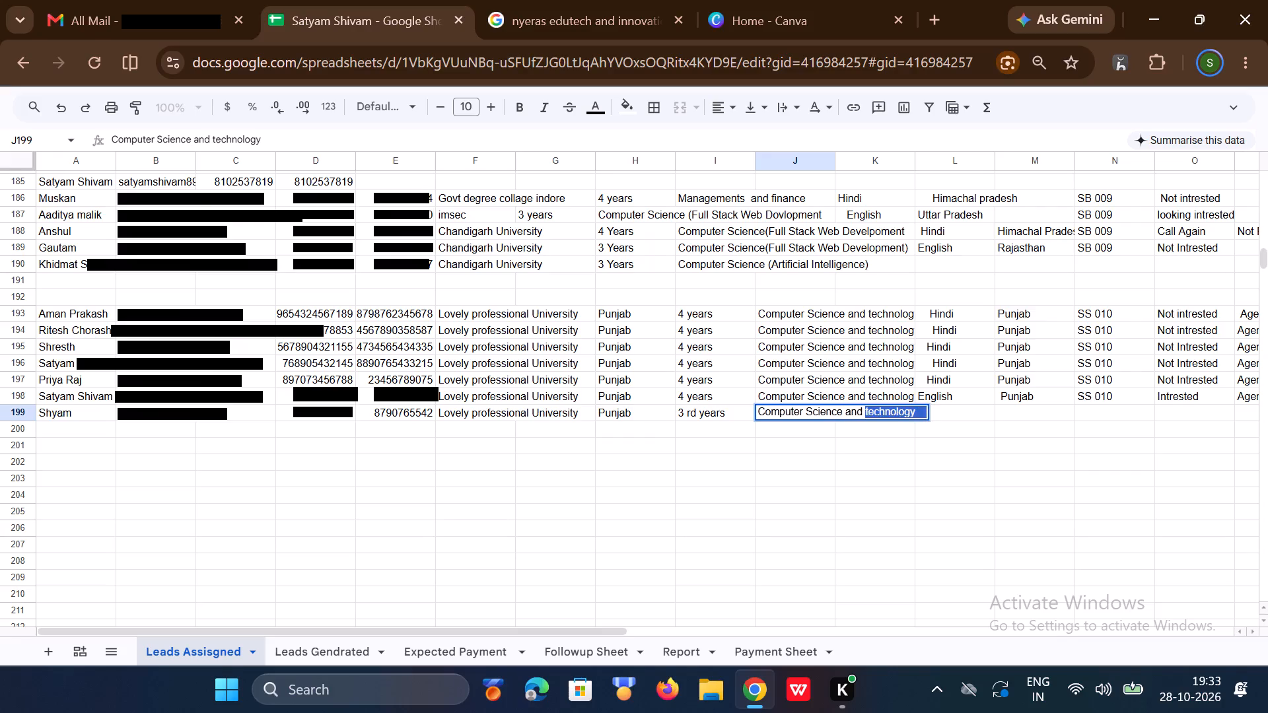
type("tech")
type("nolo")
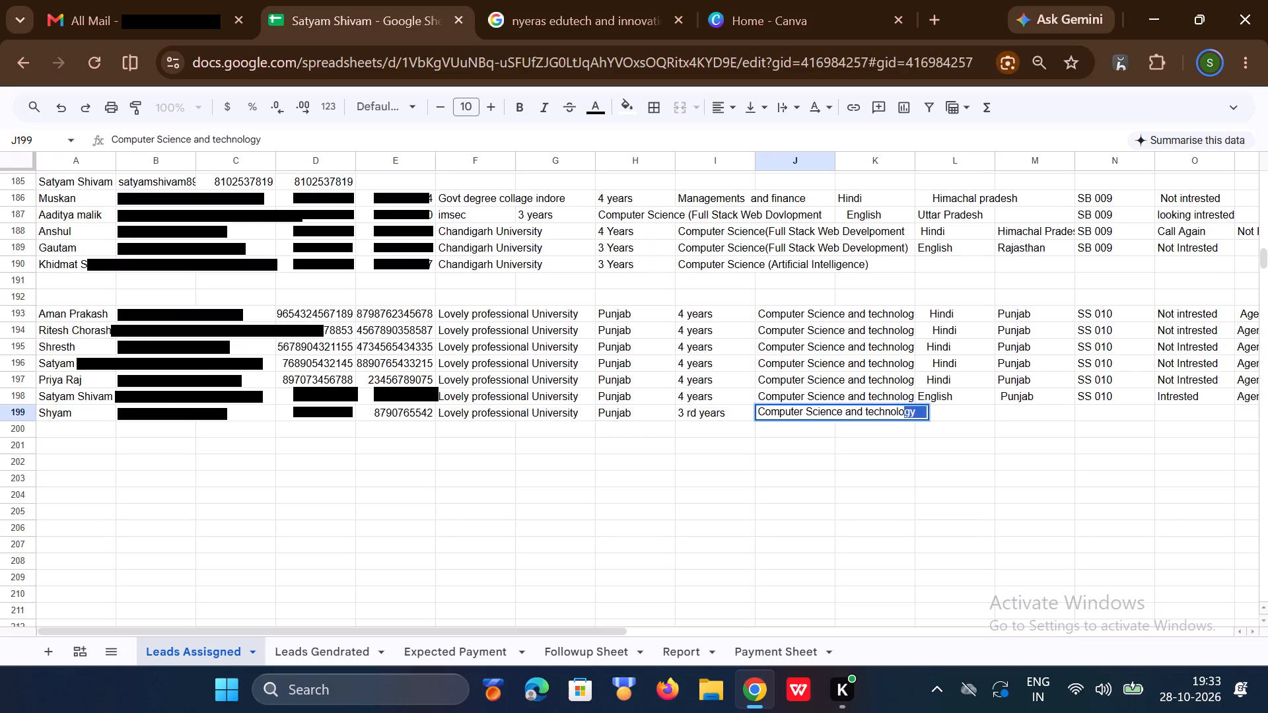
type("gy")
key("space")
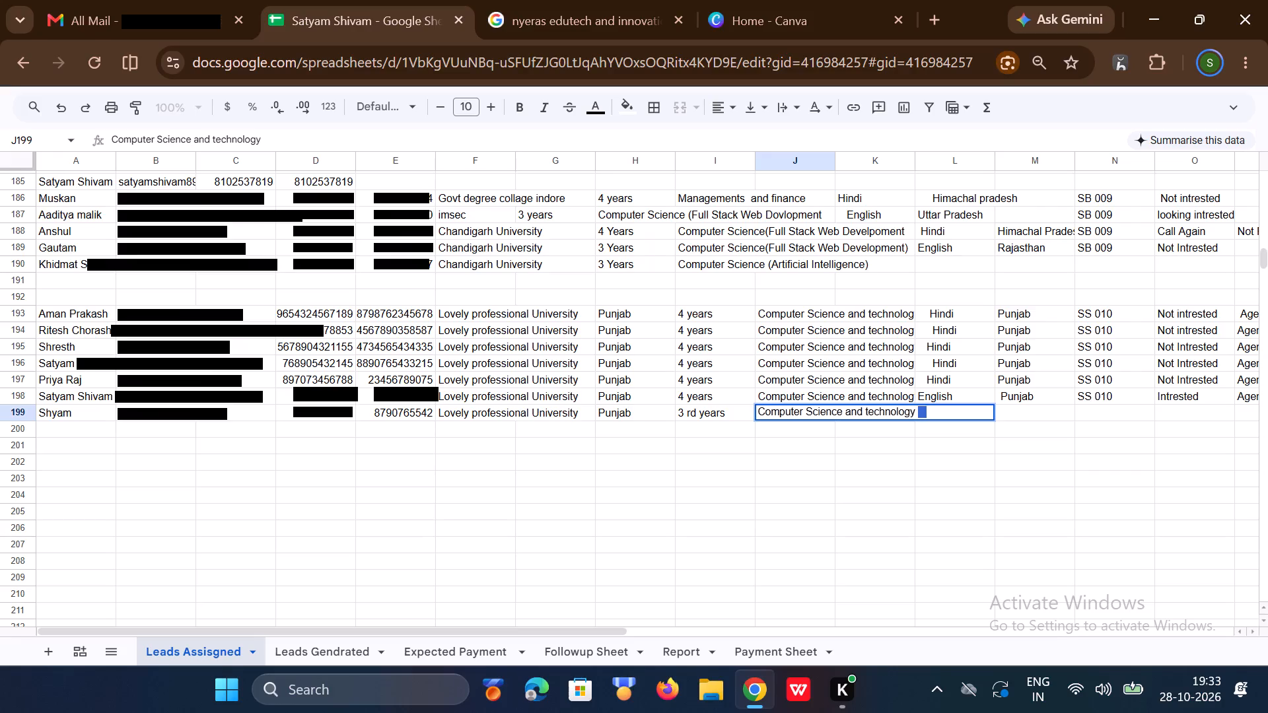
key("shift+h")
key("BackSpace")
key("BackSpace")
key("space")
key("space")
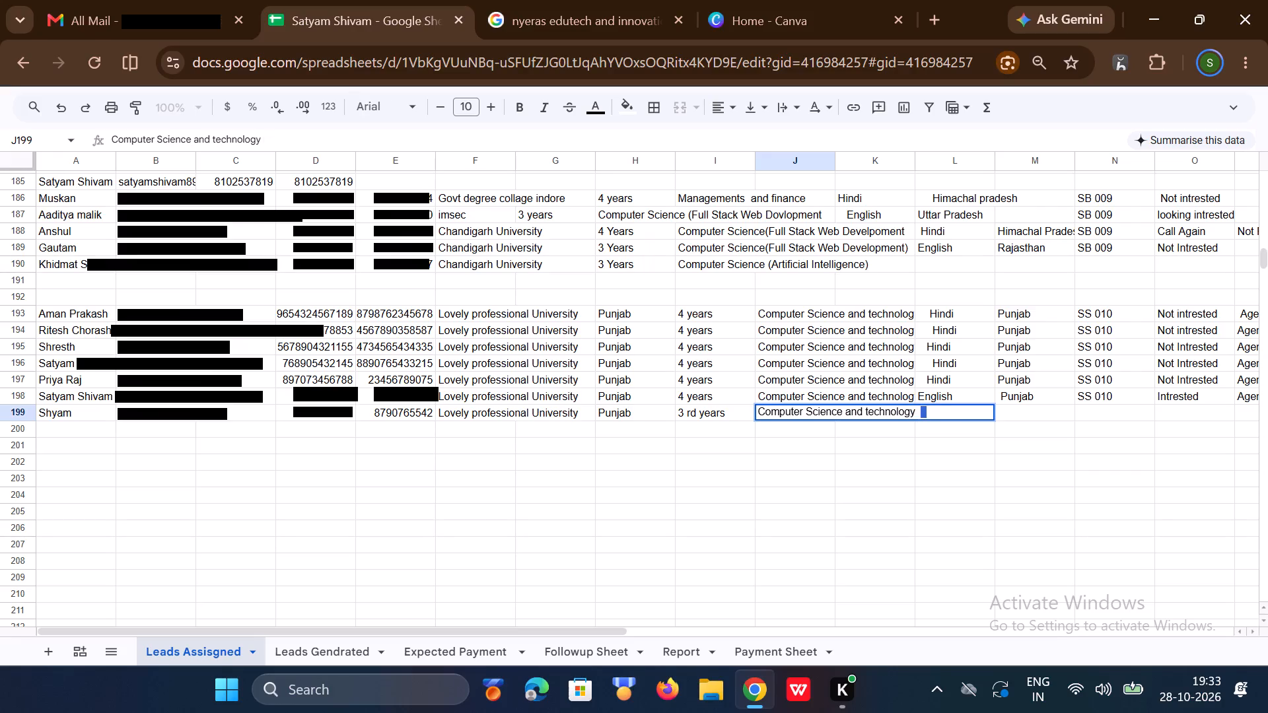
left_click(929, 473)
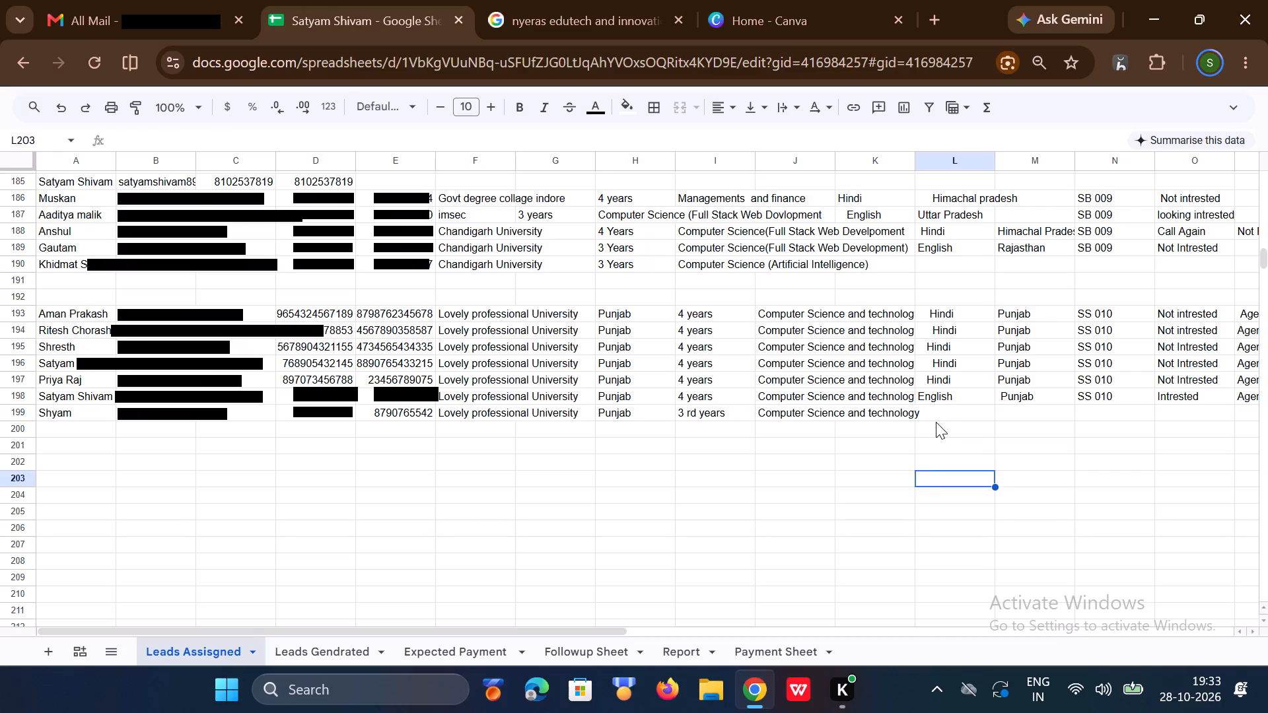
Enter the language English for the new lead in cell L199, preceded by two spaces.
double_click(946, 413)
key("space")
key("space")
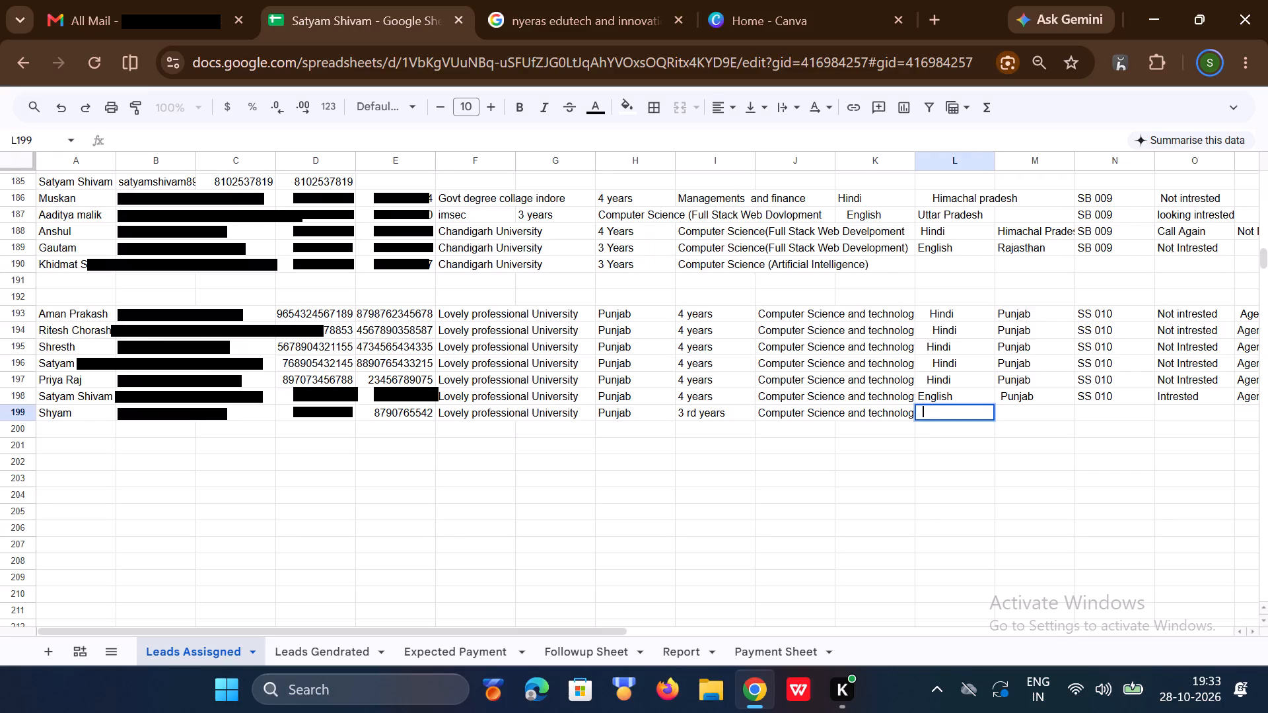
type("English")
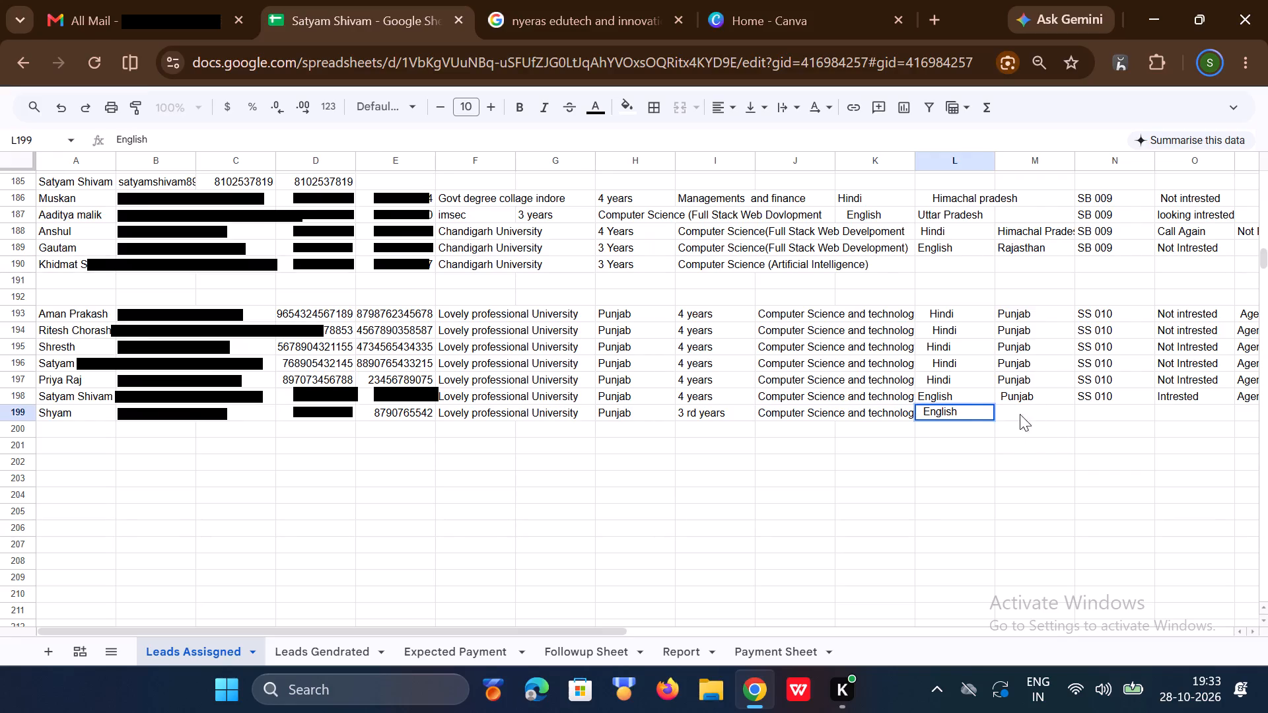
Enter the state Punjab for the new lead in cell M199.
left_click(1032, 413)
double_click(1032, 413)
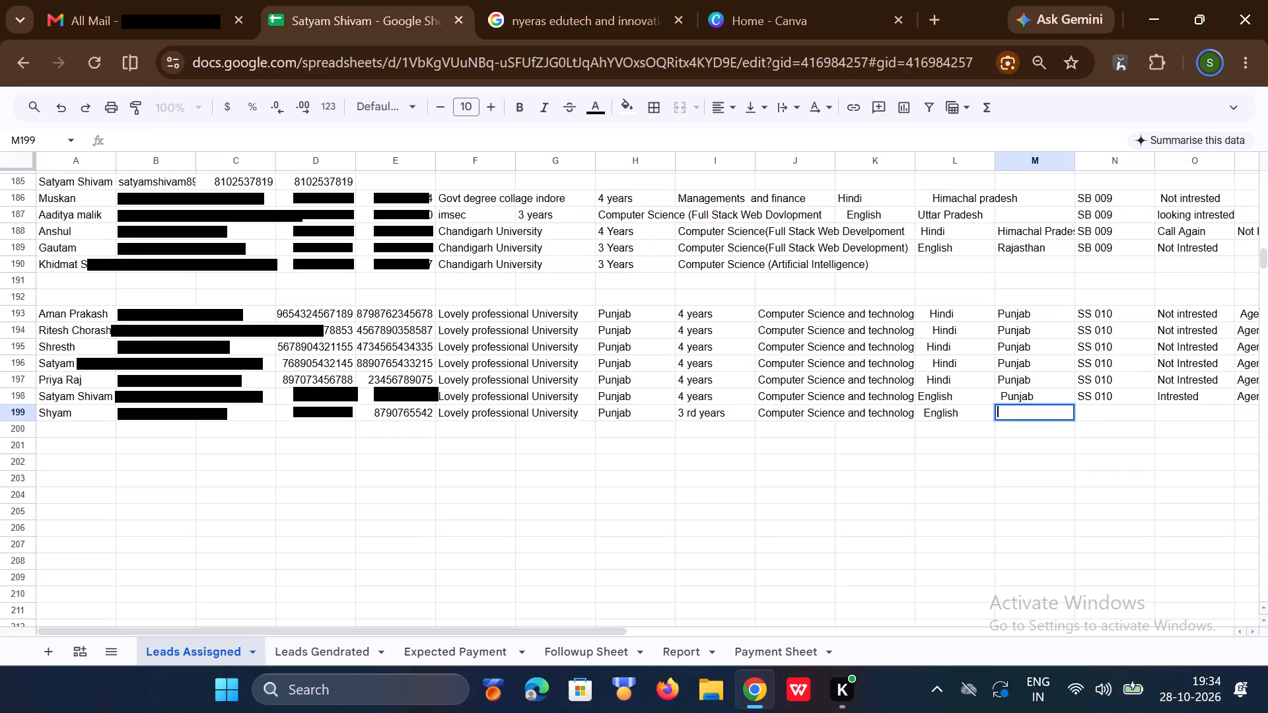
key("shift+p")
type("unjab")
Enter the code SS 010 for the new lead in cell N199.
left_click(1109, 409)
double_click(1109, 409)
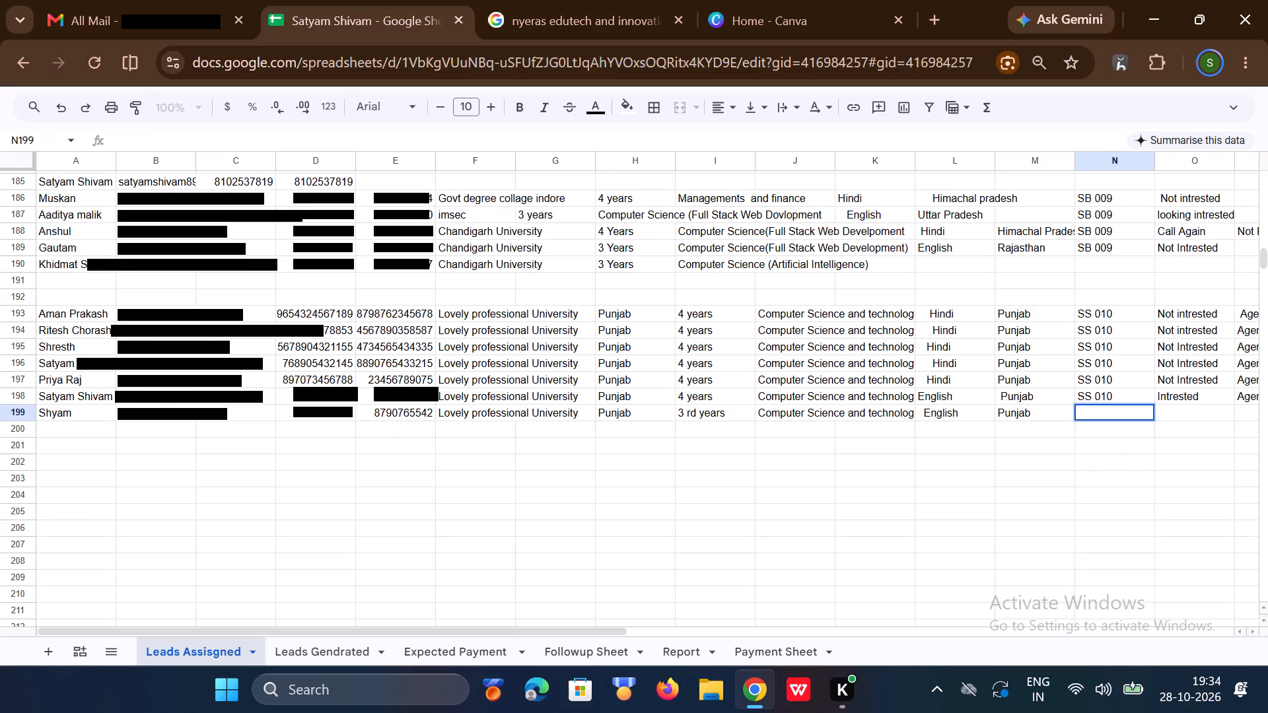
type("SS")
key("space")
type("010")
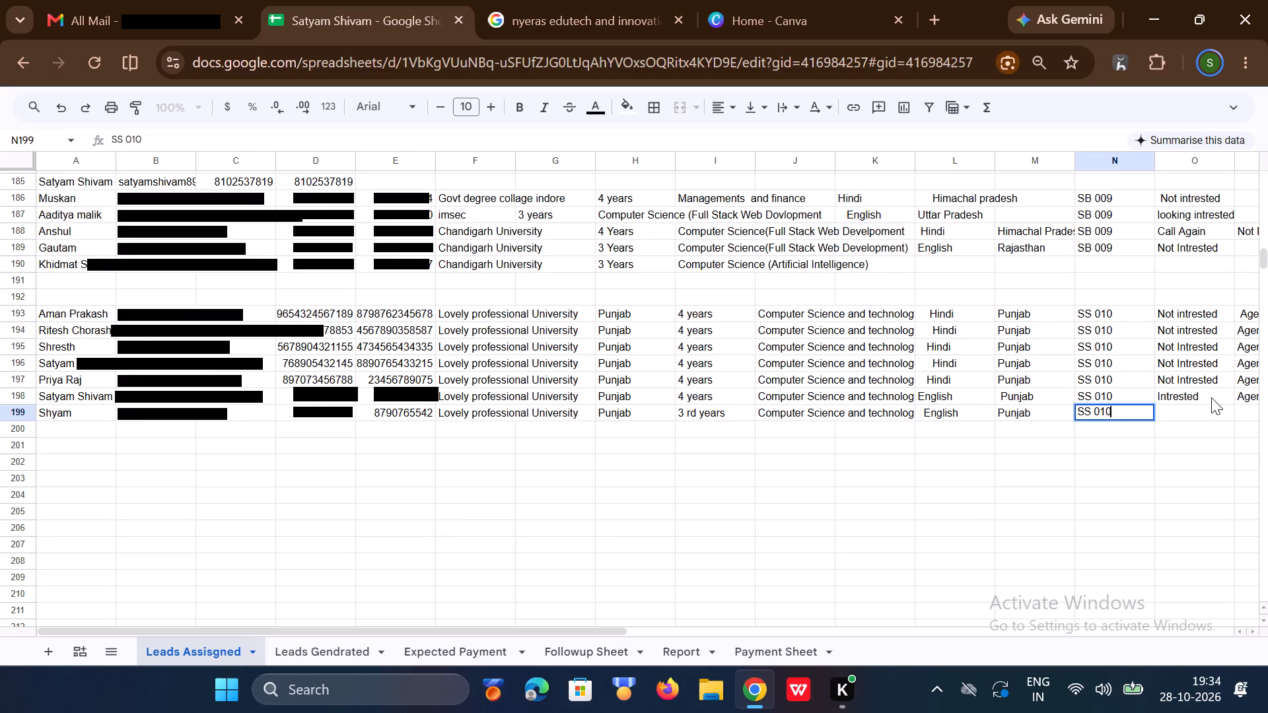
Enter the status Intrested for the new lead in cell O199.
double_click(1176, 426)
left_click_drag(1180, 419, 1181, 411)
double_click(1181, 411)
key("shift+i")
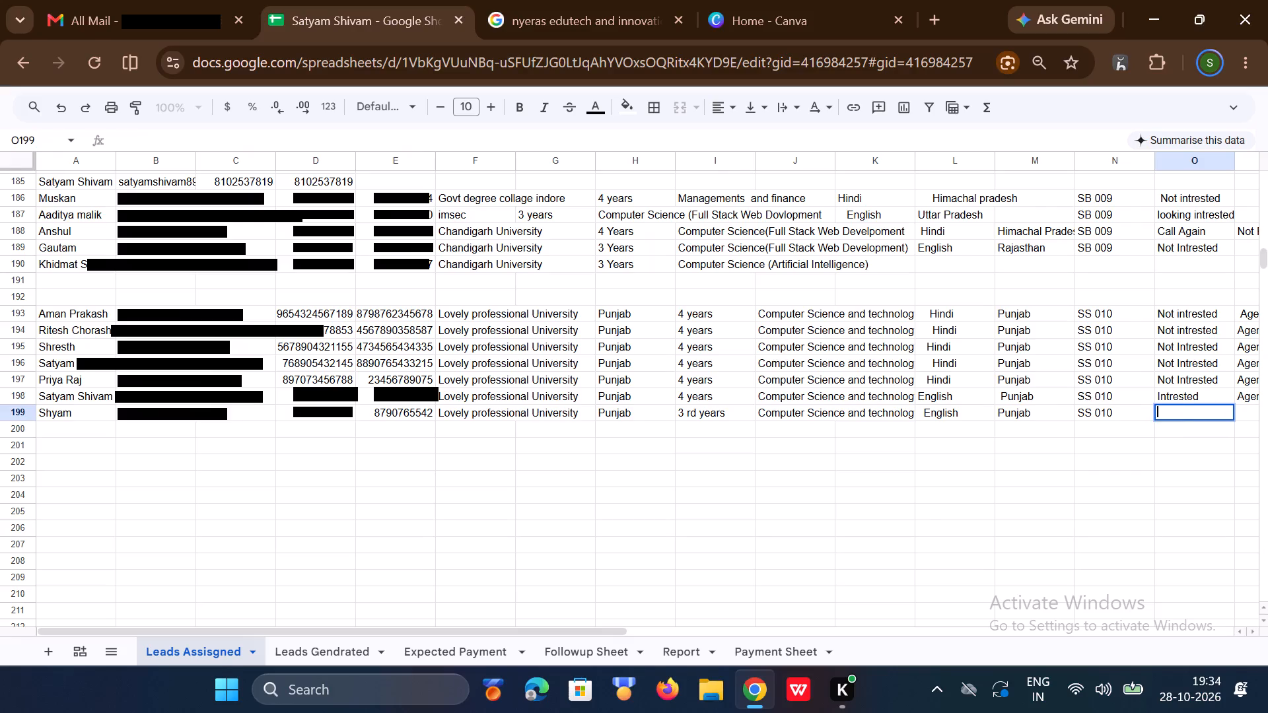
type("ntrested")
key("space")
scroll(1024, 538, "down", 1)
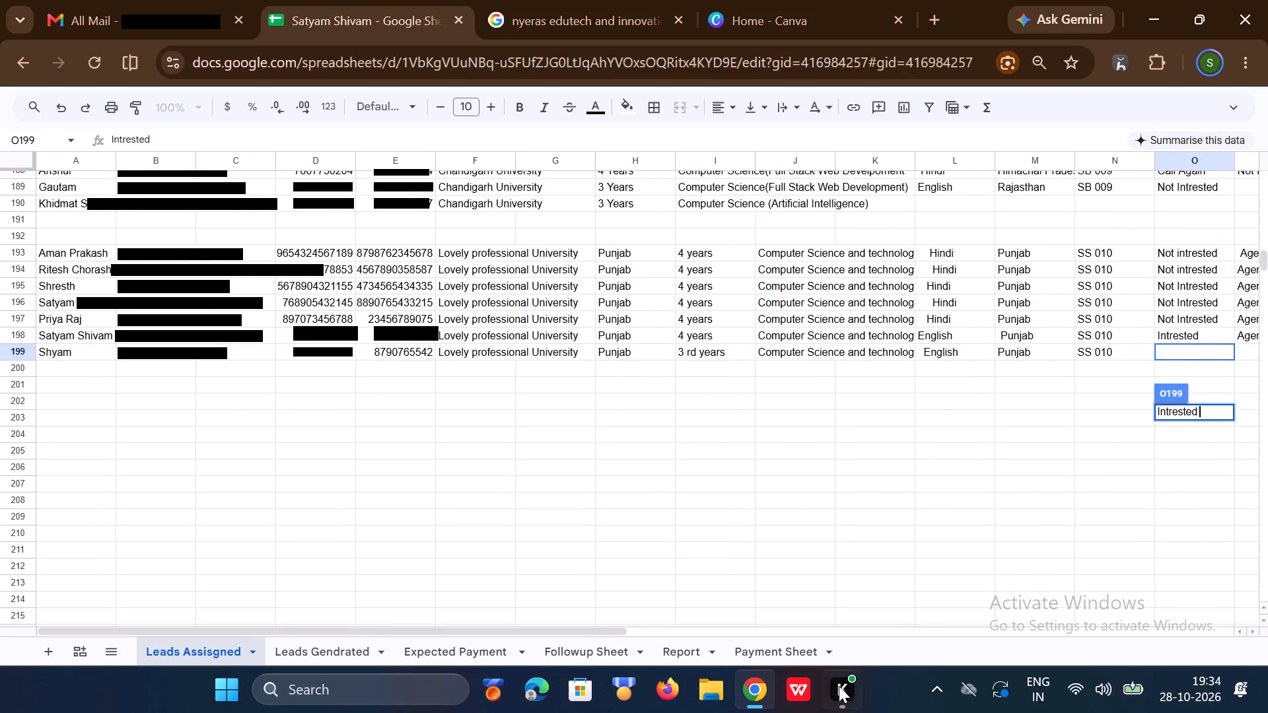
left_click(1070, 534)
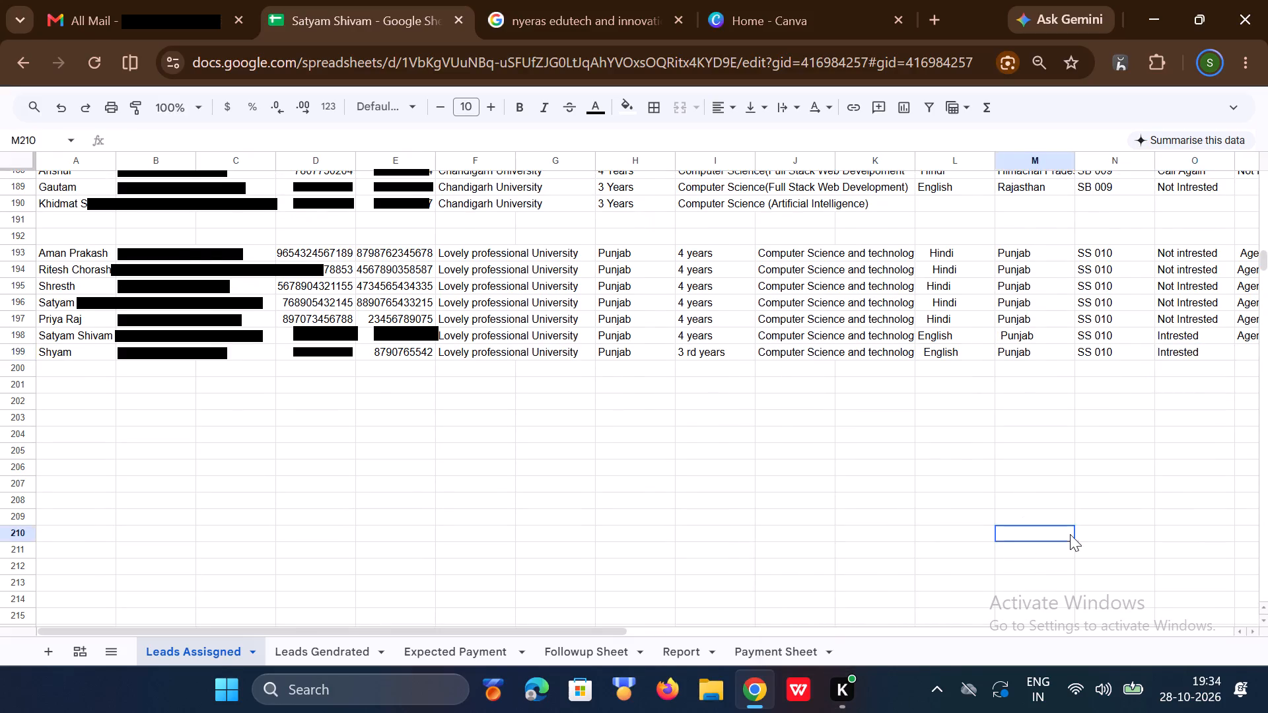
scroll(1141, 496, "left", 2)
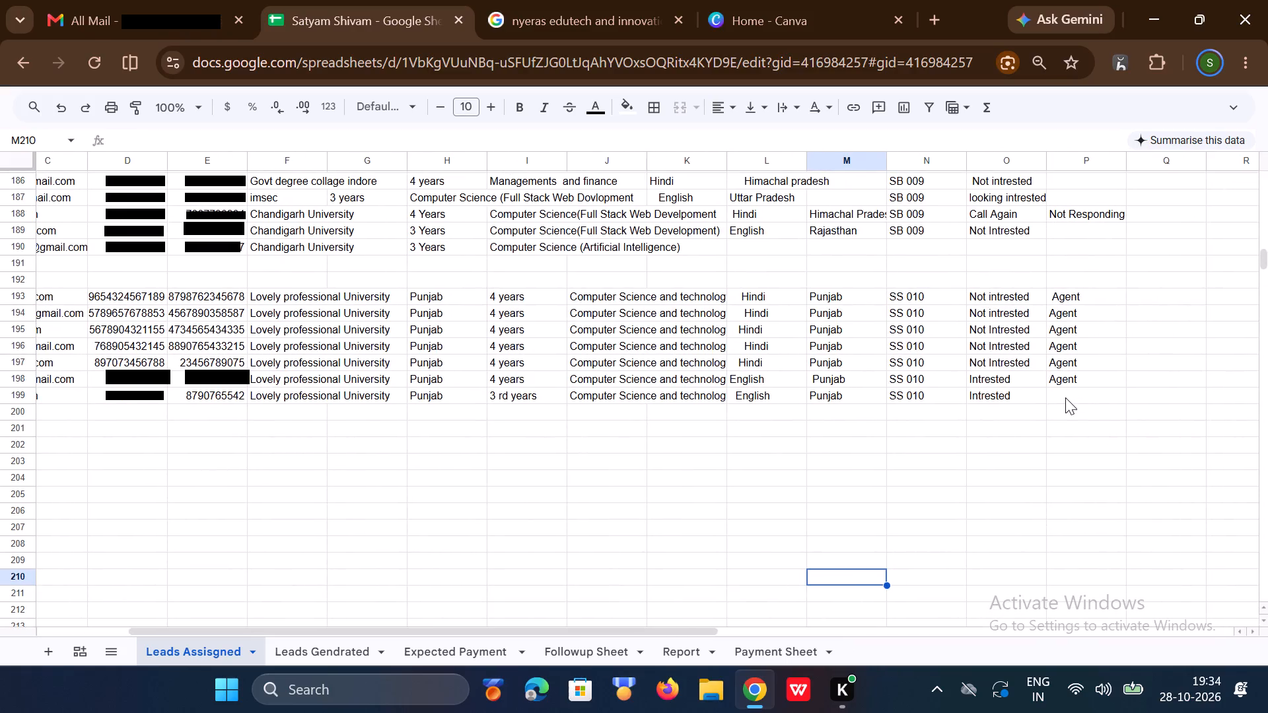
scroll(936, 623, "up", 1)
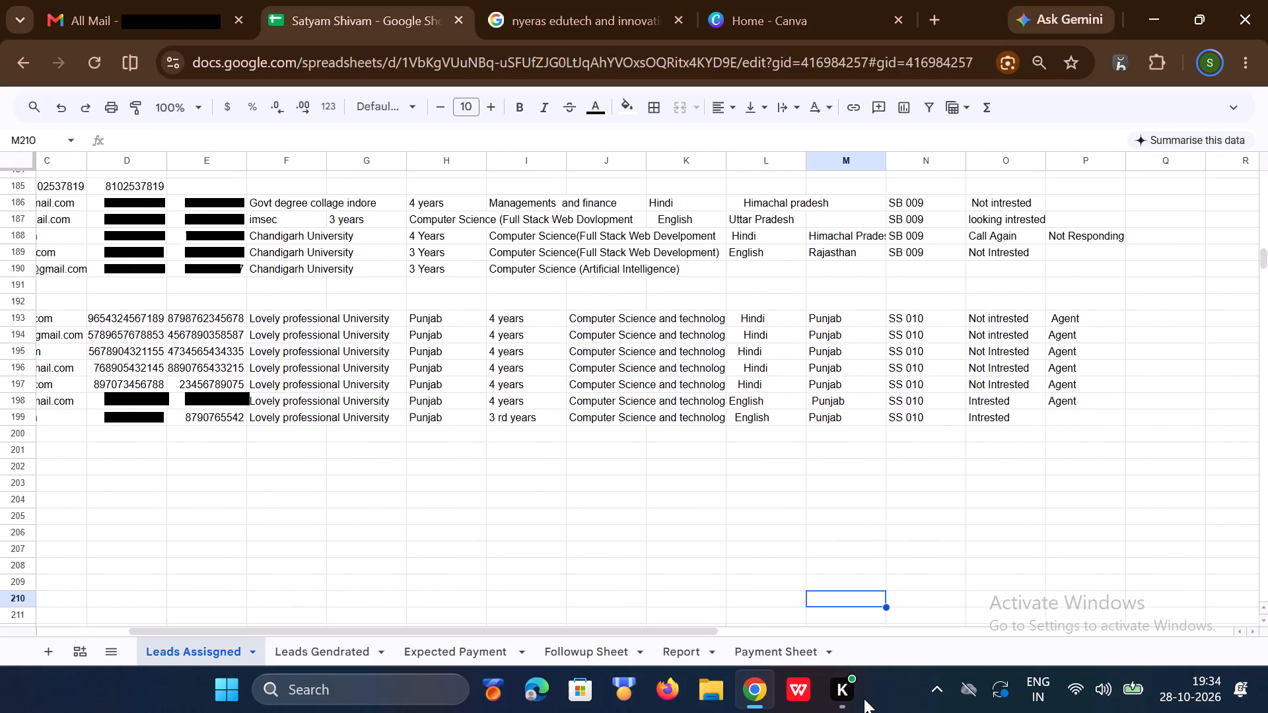
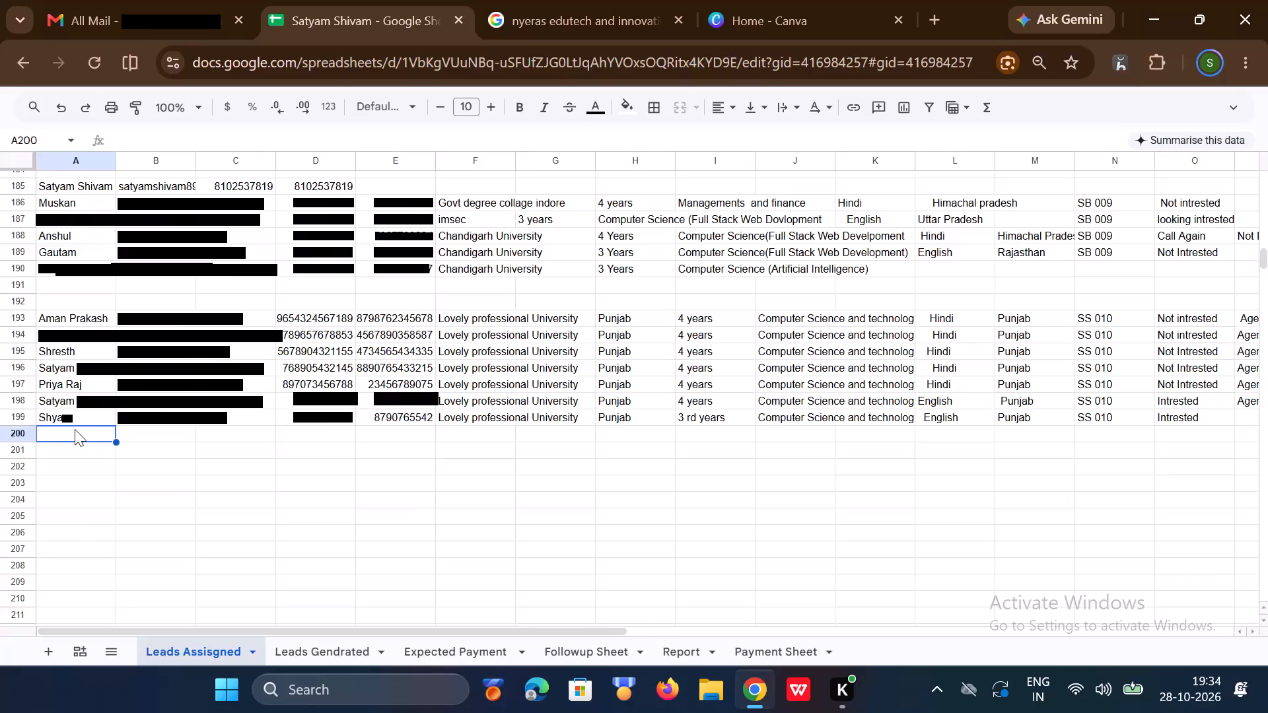
Enter the name Muskan for a new lead in cell A200, followed by a space.
double_click(75, 429)
left_click(75, 429)
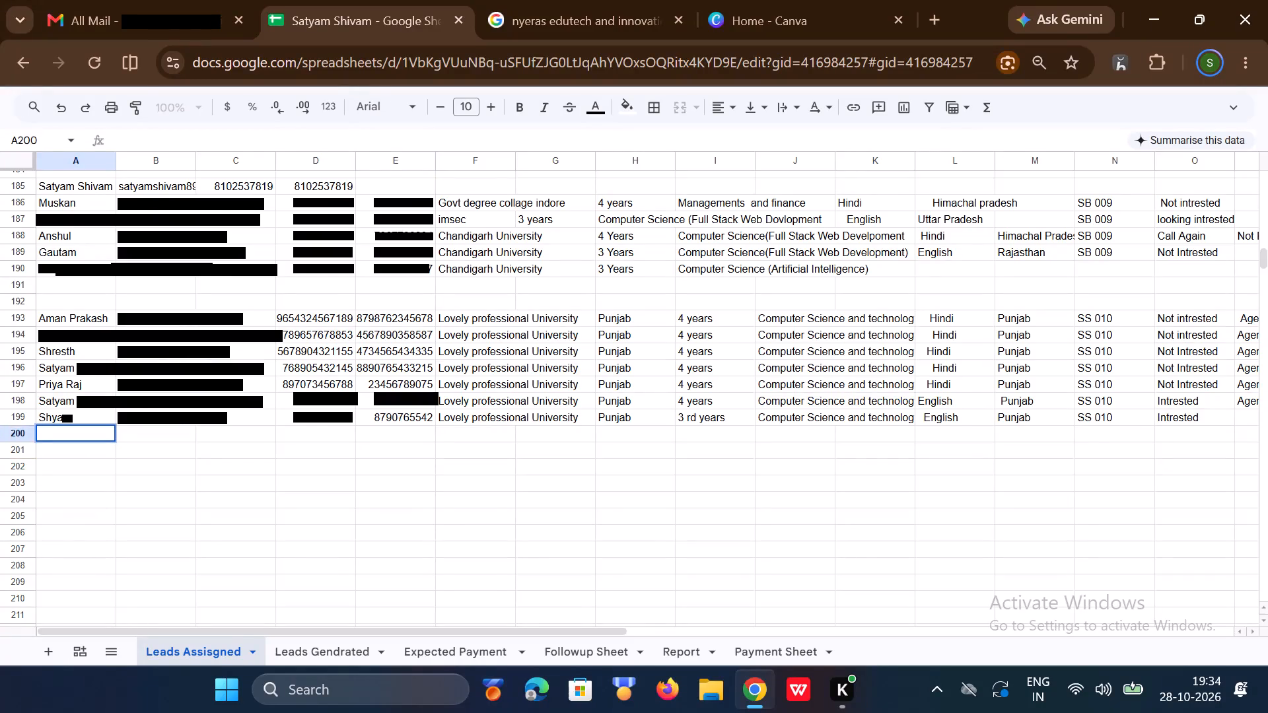
key("shift+m")
type("uskan")
key("space")
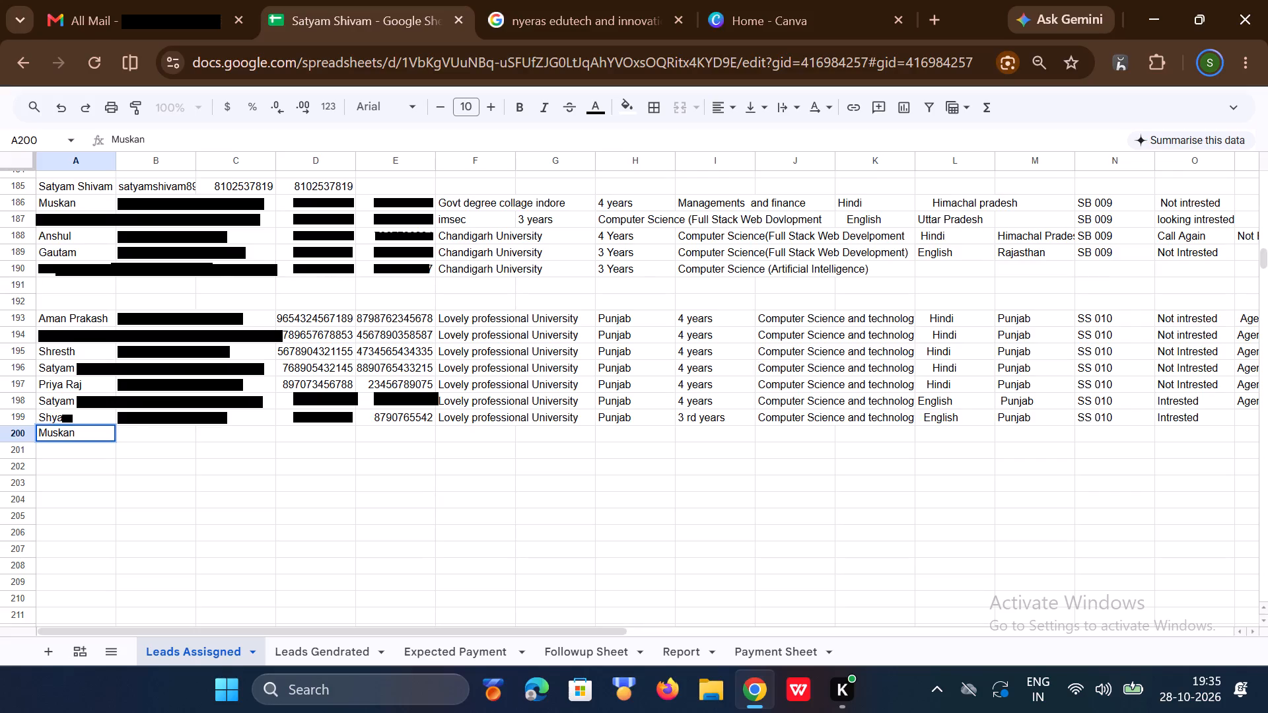
Enter the new lead's e-mail address in cell B200.
double_click(149, 444)
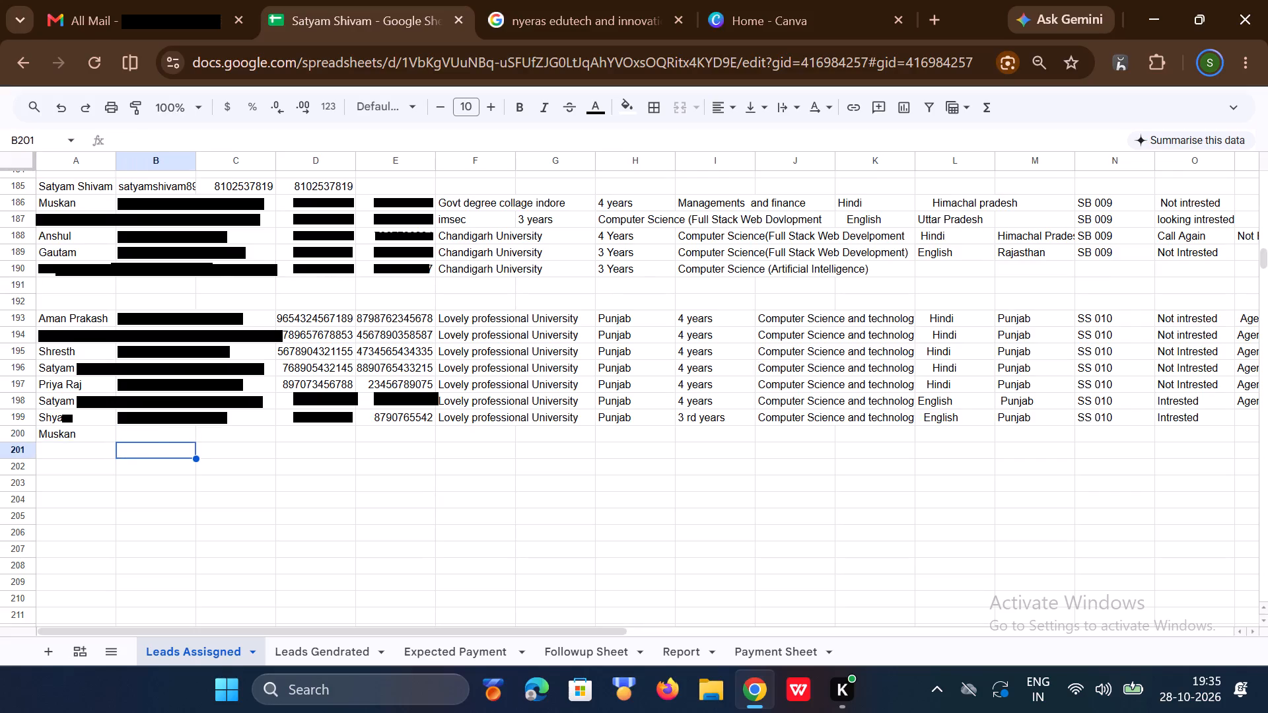
double_click(149, 432)
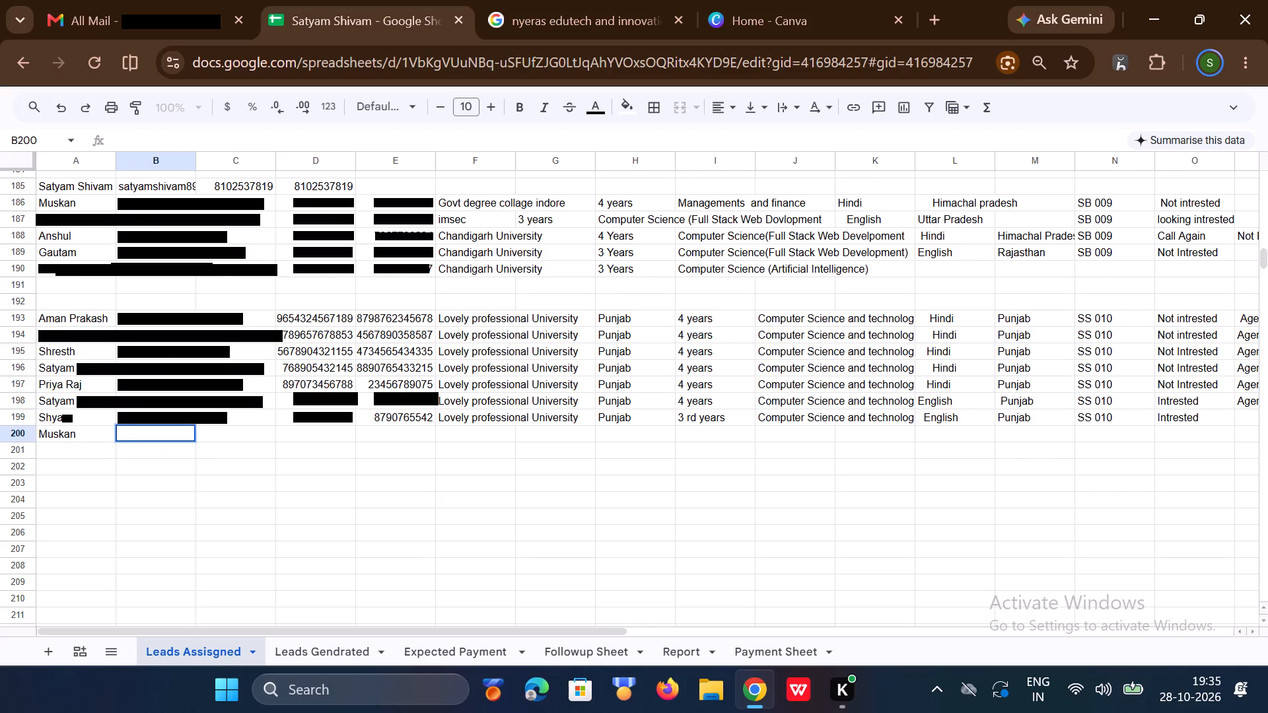
key("m")
type("usk")
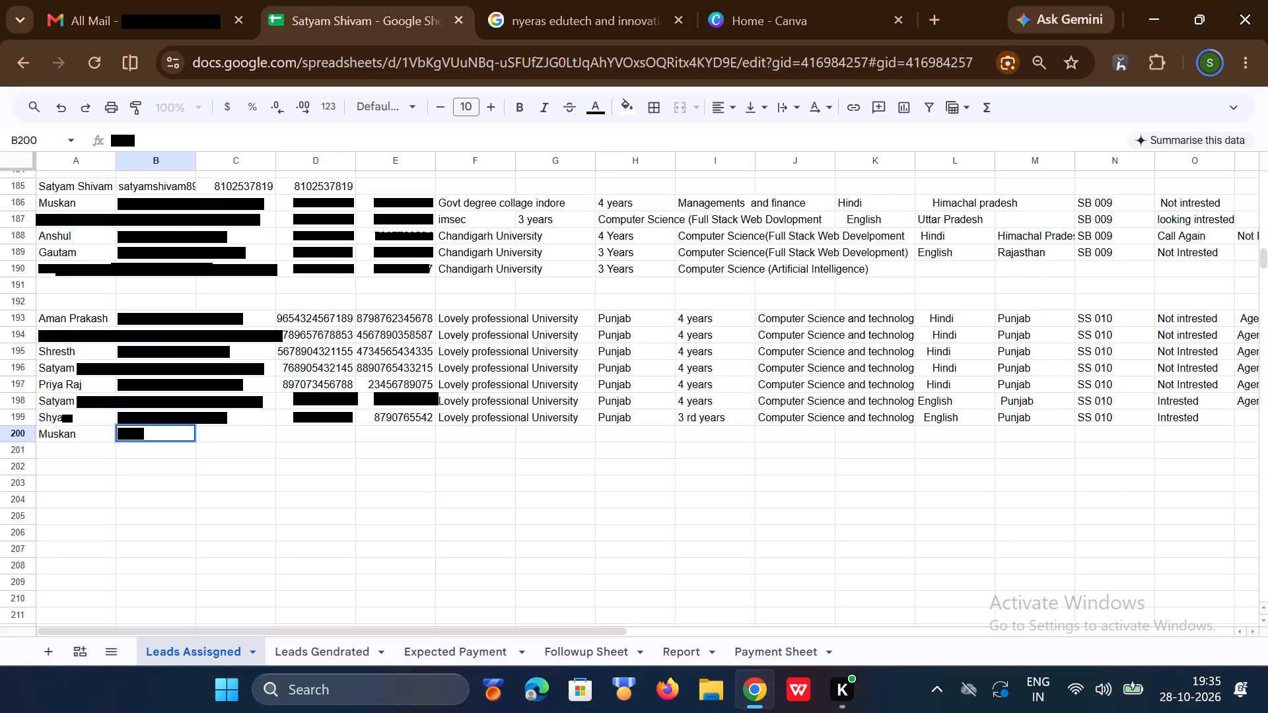
key("a")
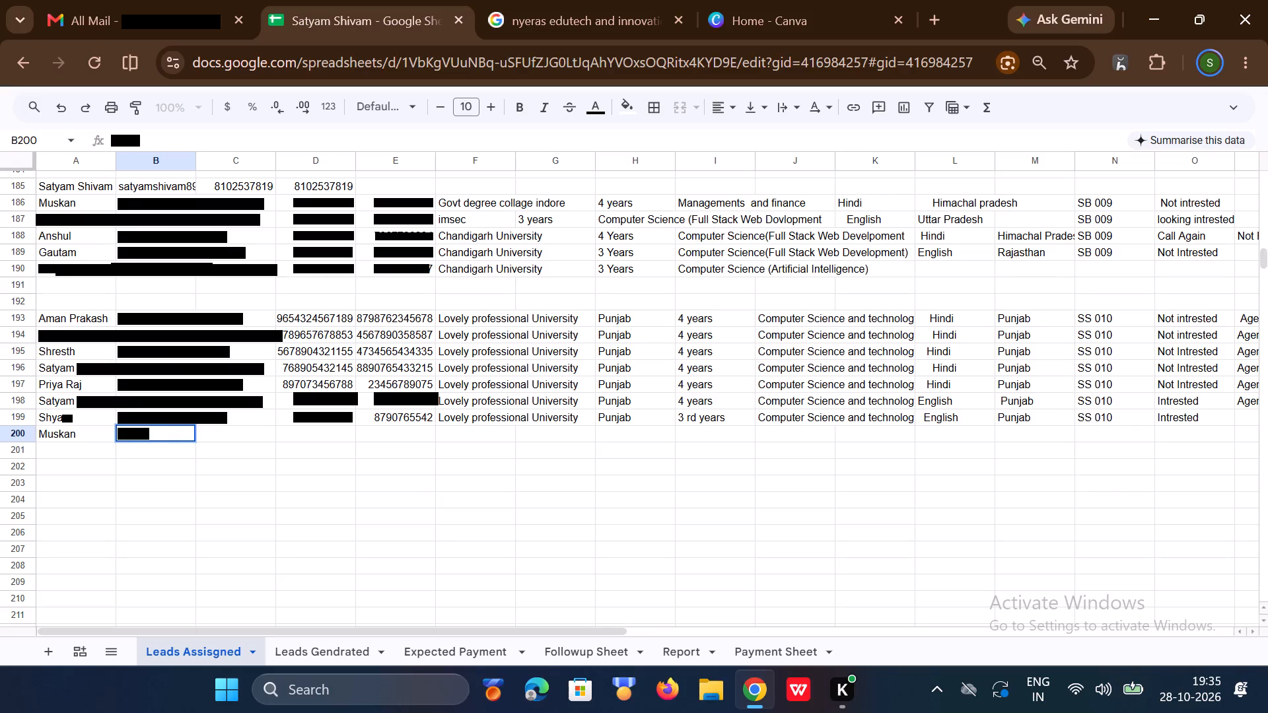
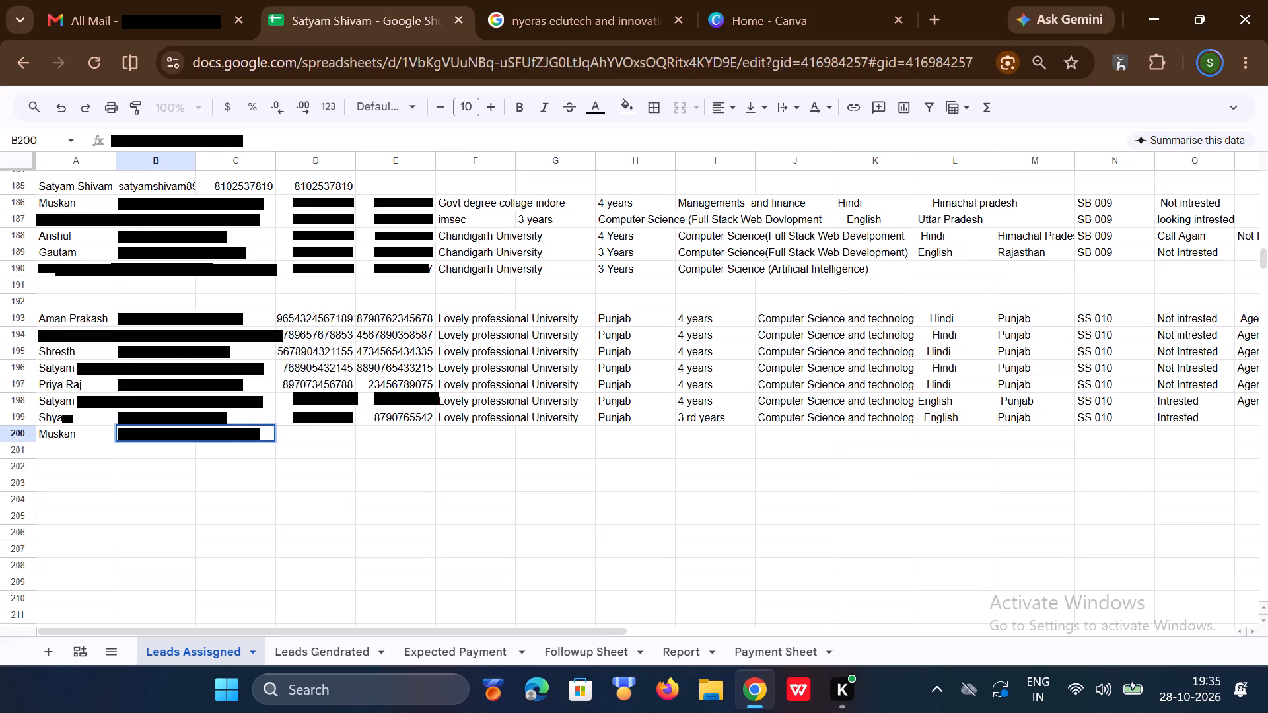
Open cell D200 in the new lead's row for editing.
double_click(297, 430)
double_click(297, 430)
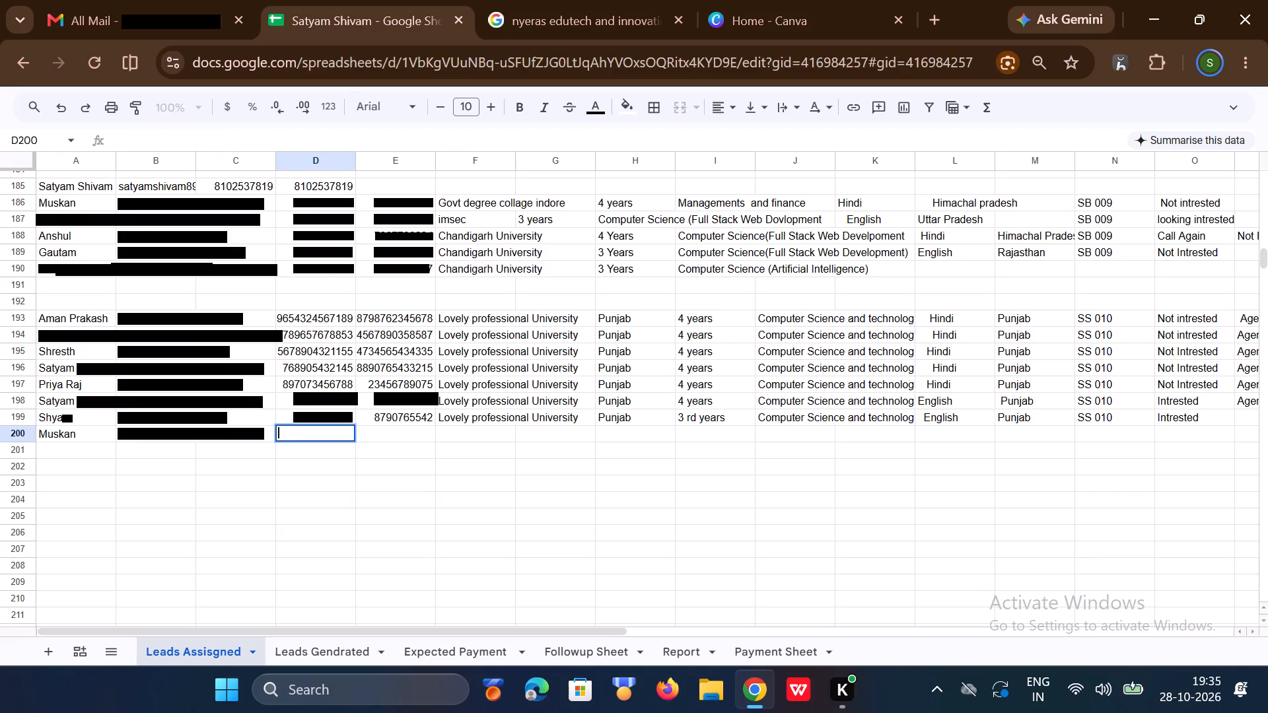
double_click(297, 430)
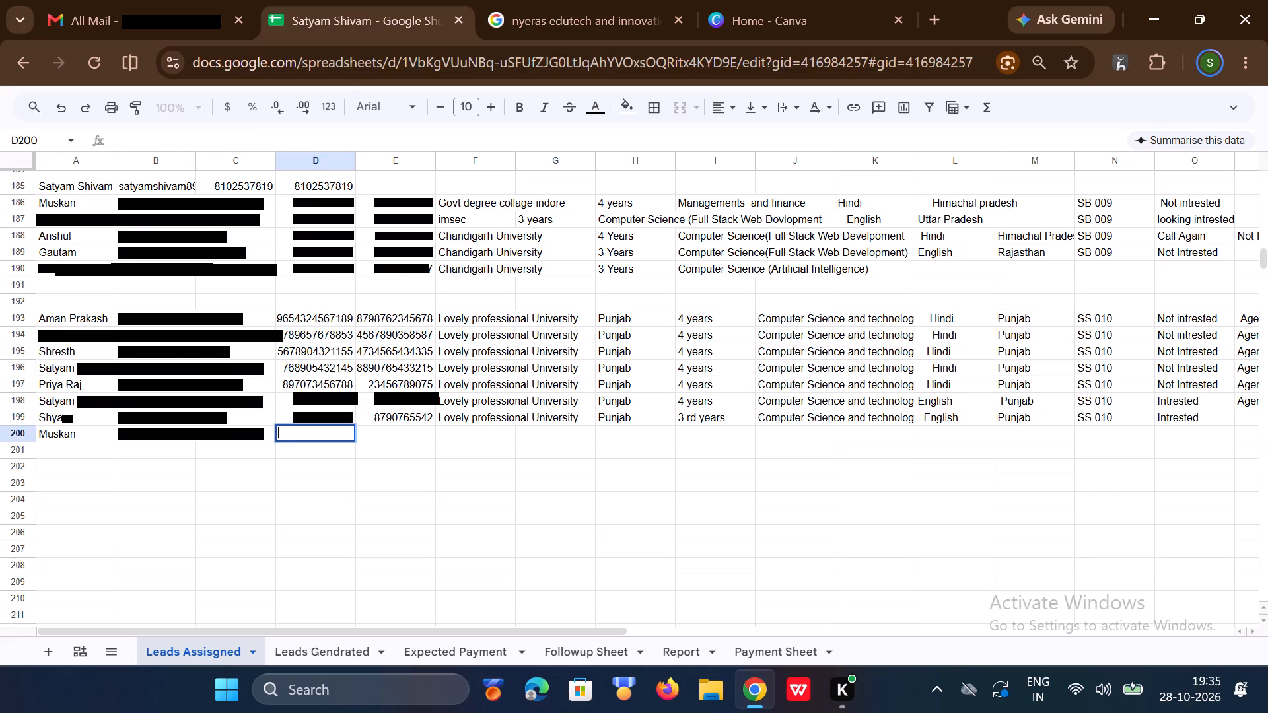
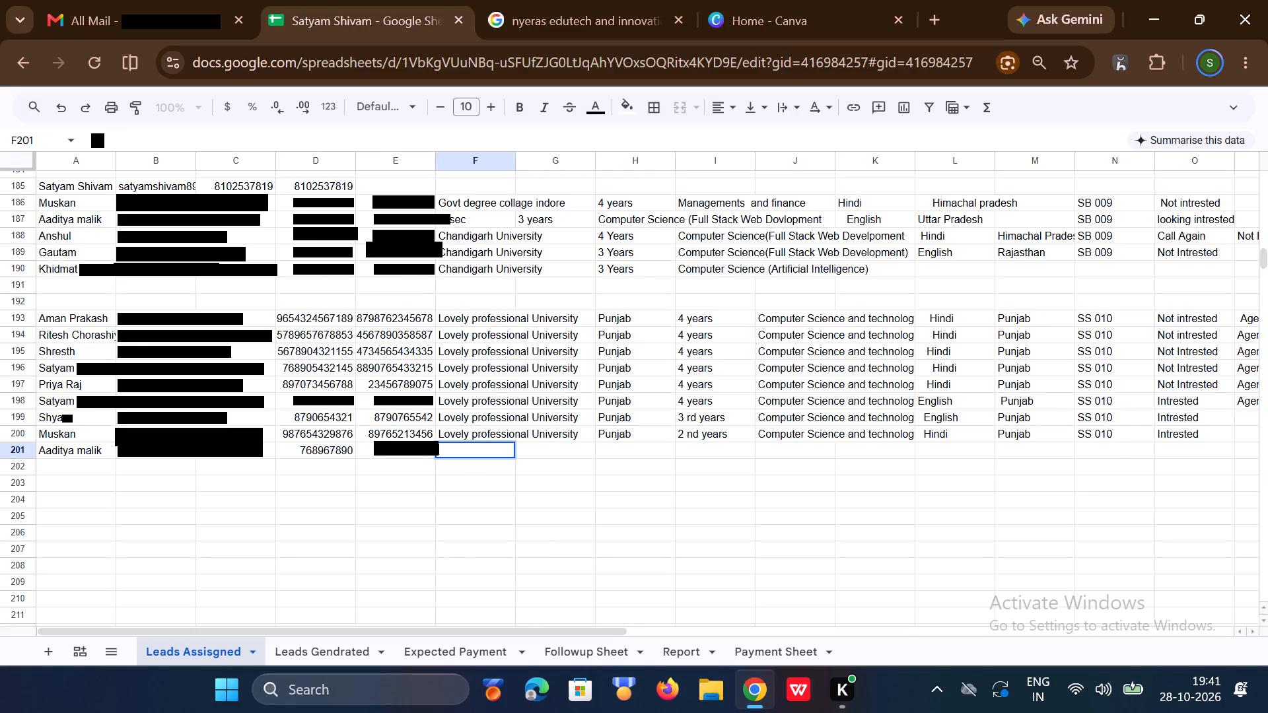
Enter "Lovely professional University" as the lead's university in cell F201.
type("Lo")
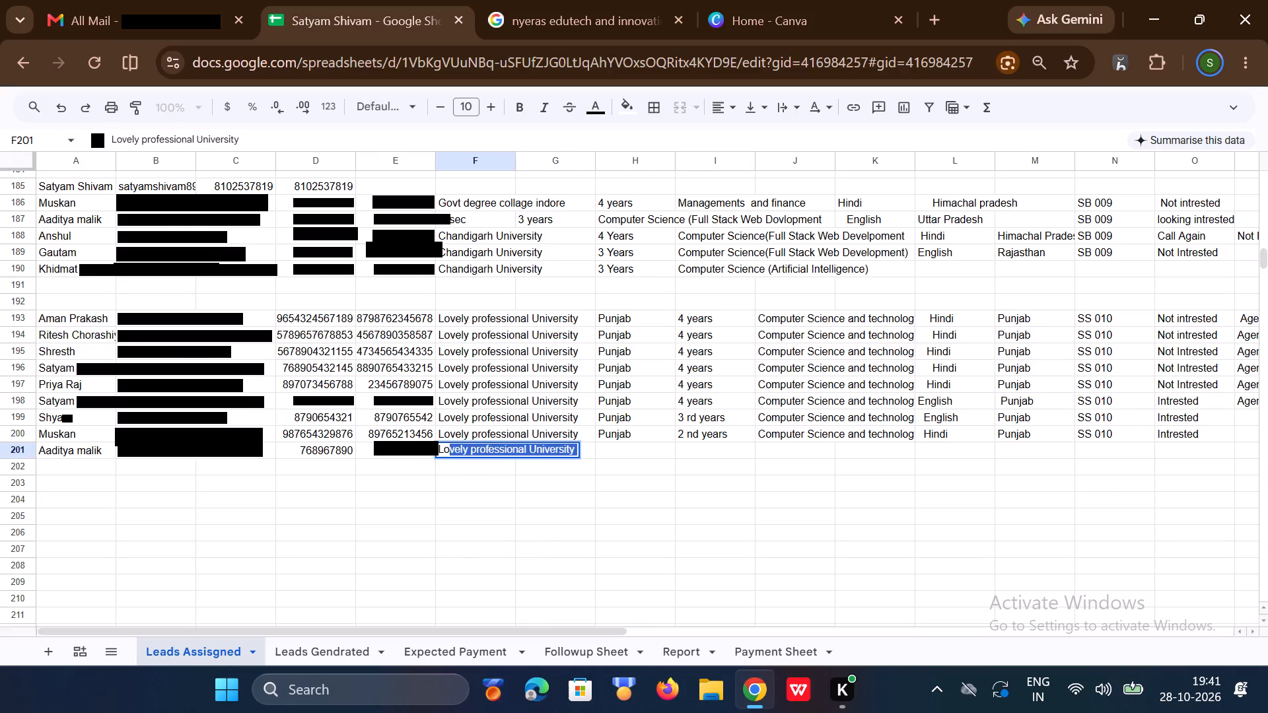
type("vel")
type("y")
key("space")
key("p")
type("rofe")
type("ssional")
key("space")
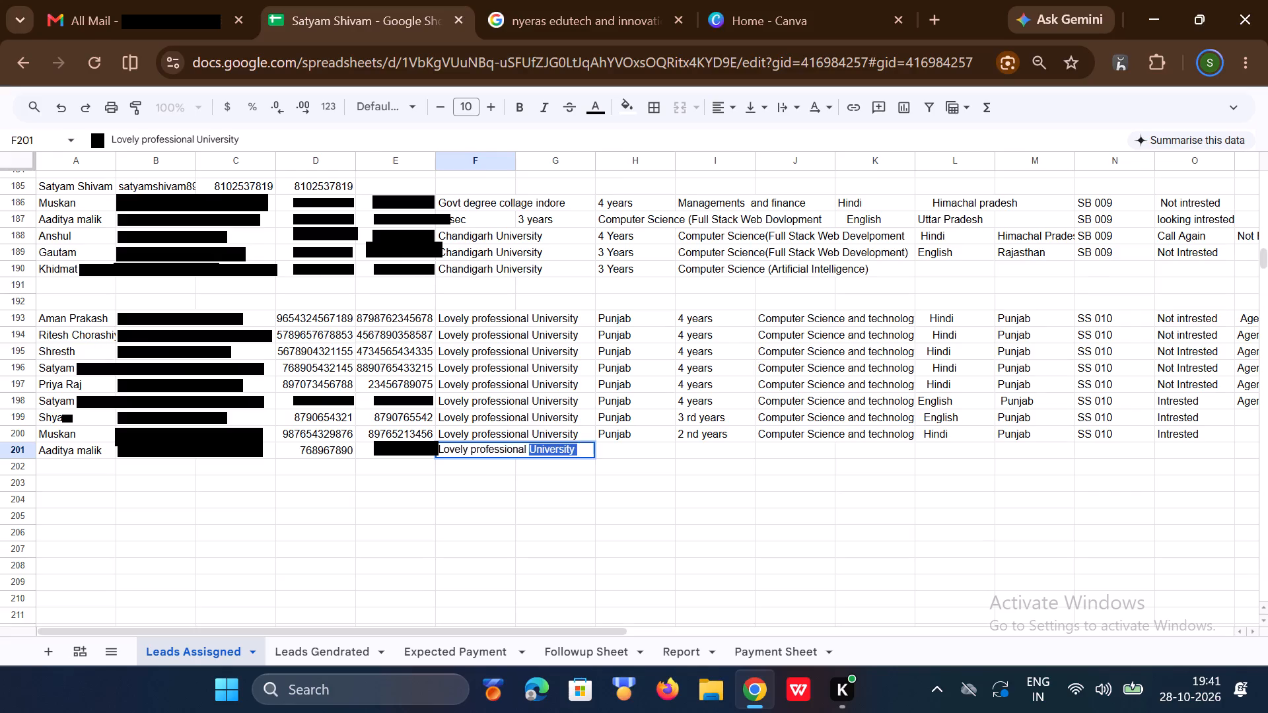
key("shift+u")
type("niver")
type("sity")
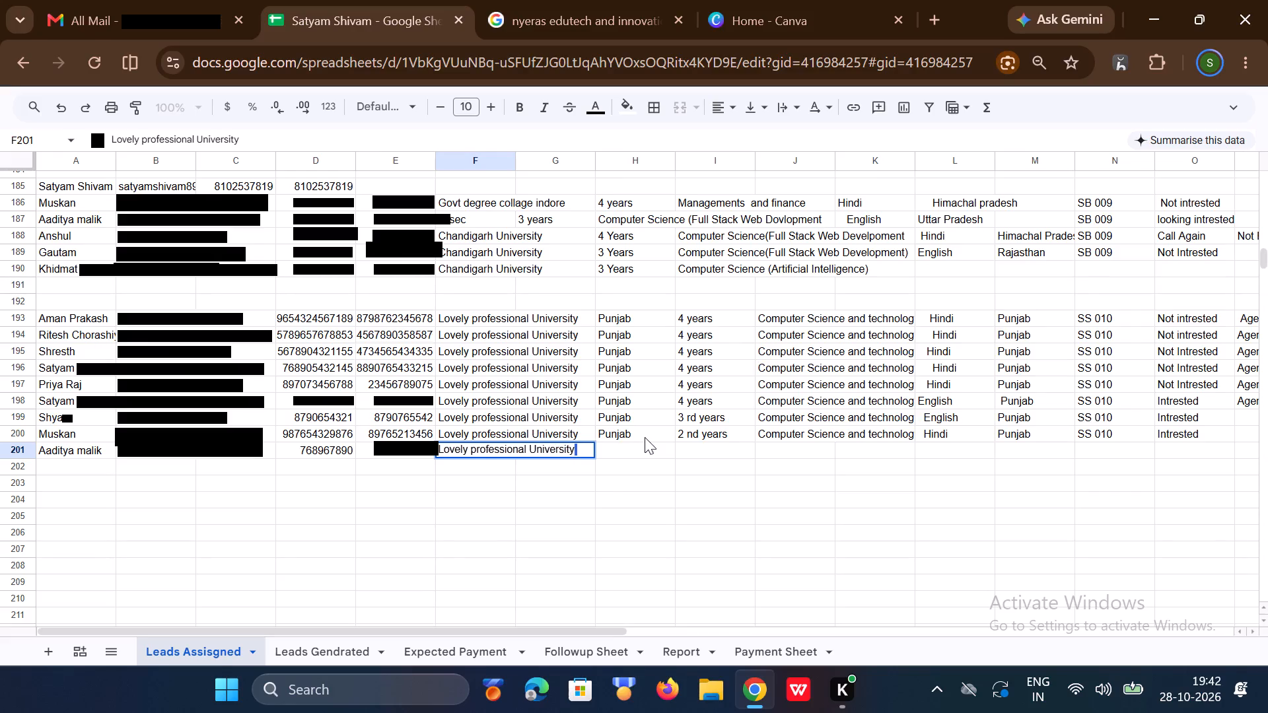
Fill in row 201 with "Punjab" in cell H201 and "3 rd years" in cell I201.
left_click(623, 455)
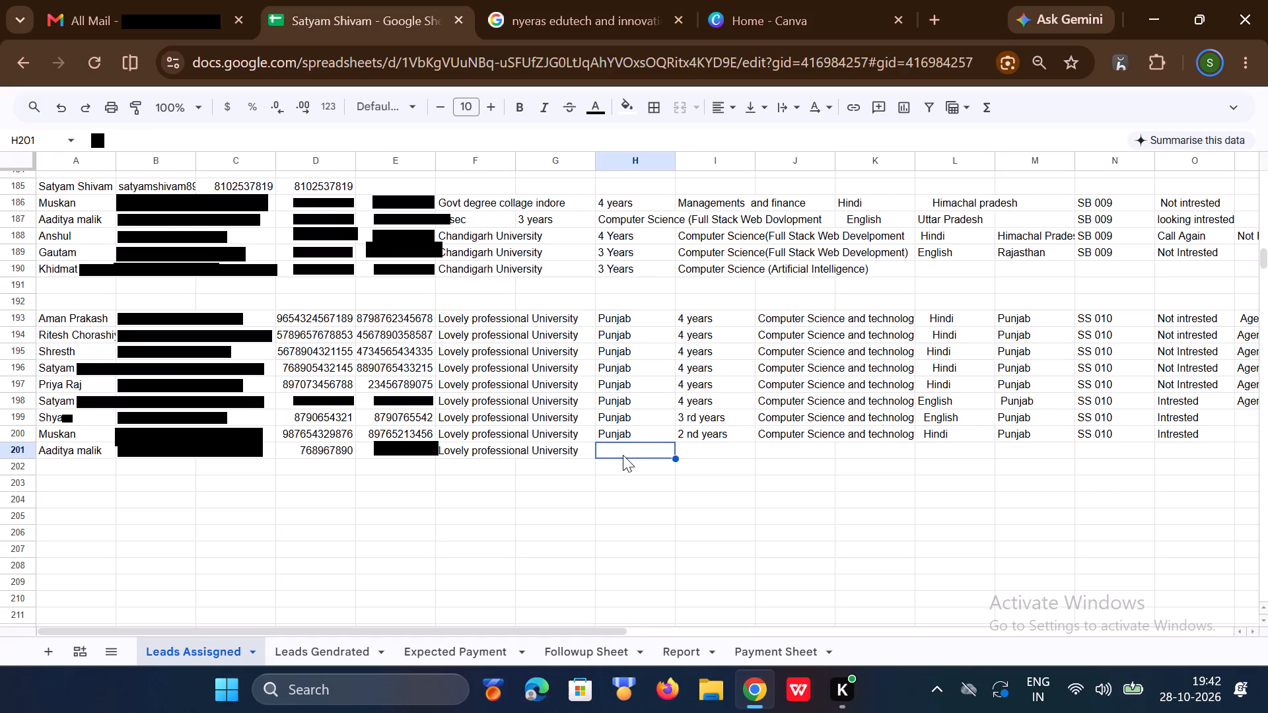
left_click(623, 455)
double_click(631, 446)
type("Punjab")
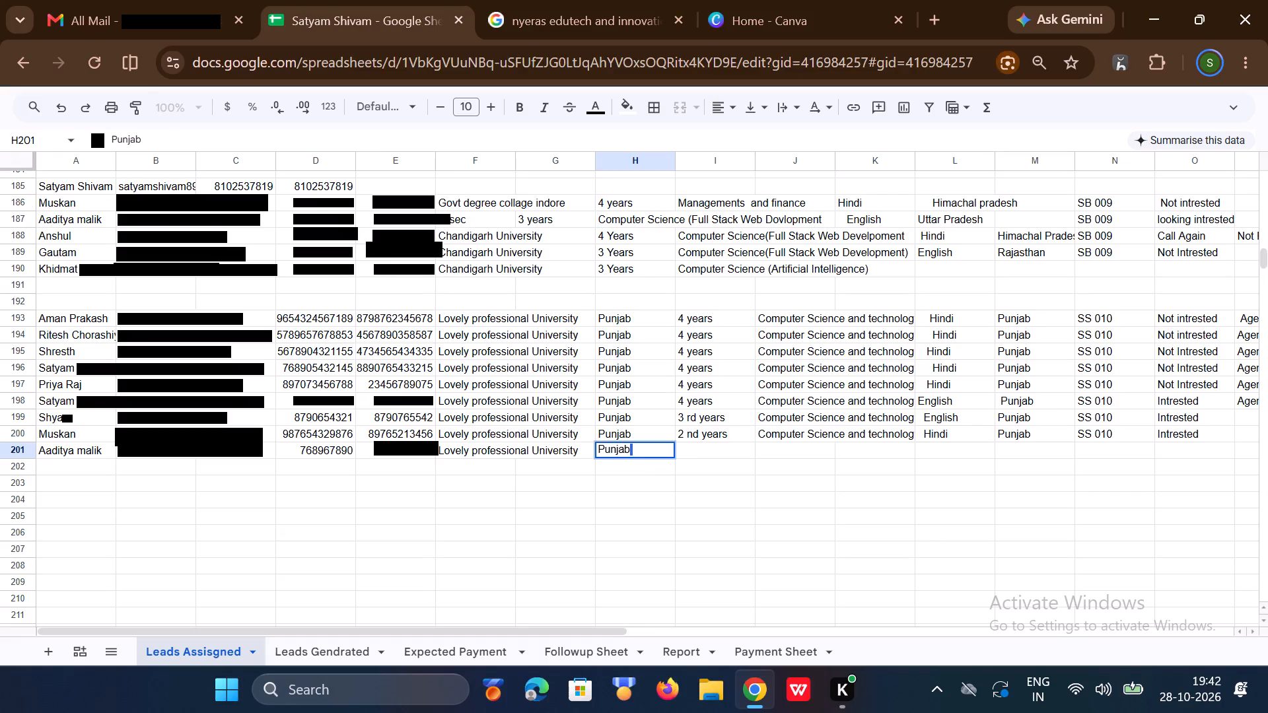
key("space")
double_click(700, 448)
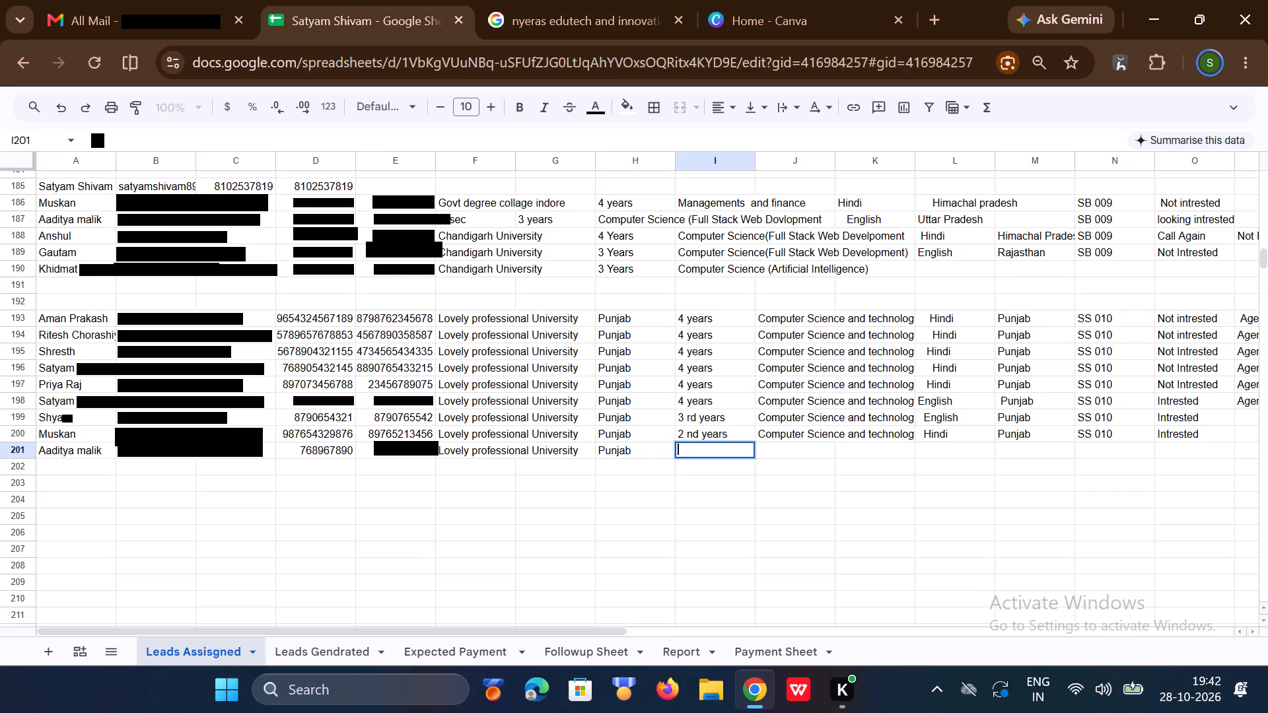
type("3 rd")
key("space")
type("years")
Enter "Computer Science and Technology" as the lead's course in cell J201.
triple_click(787, 451)
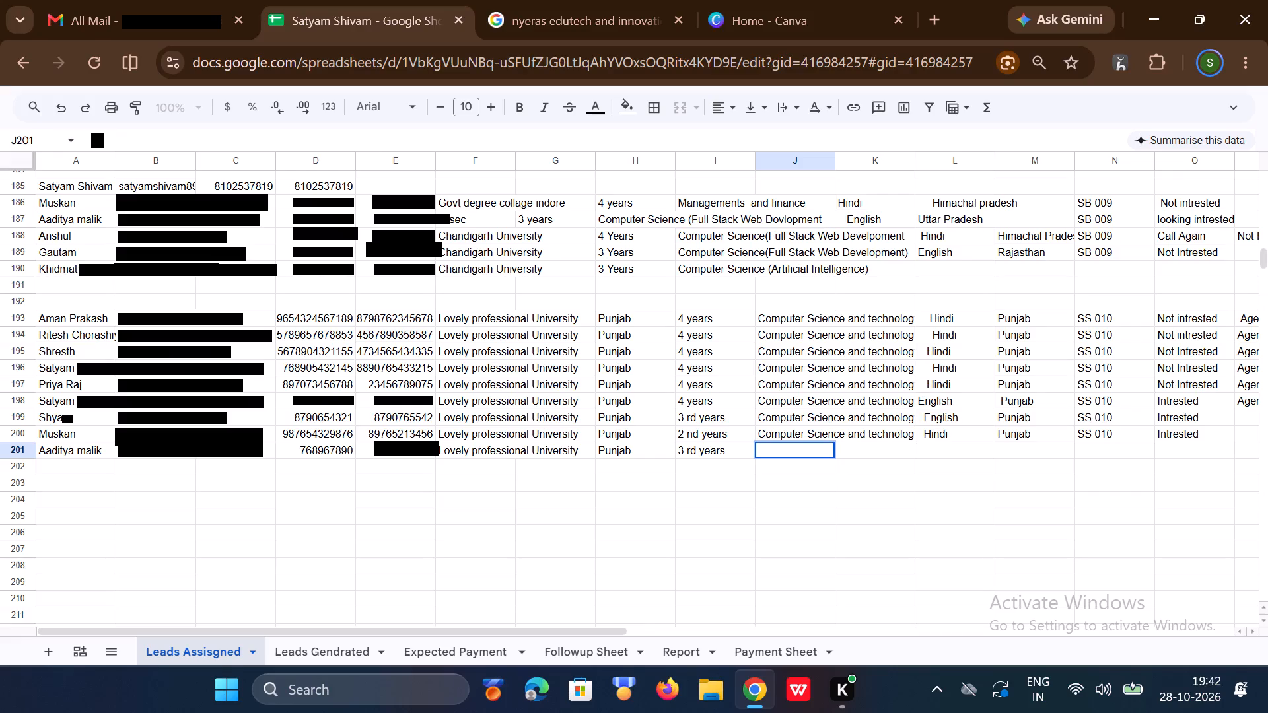
key("shift+c")
type("omput")
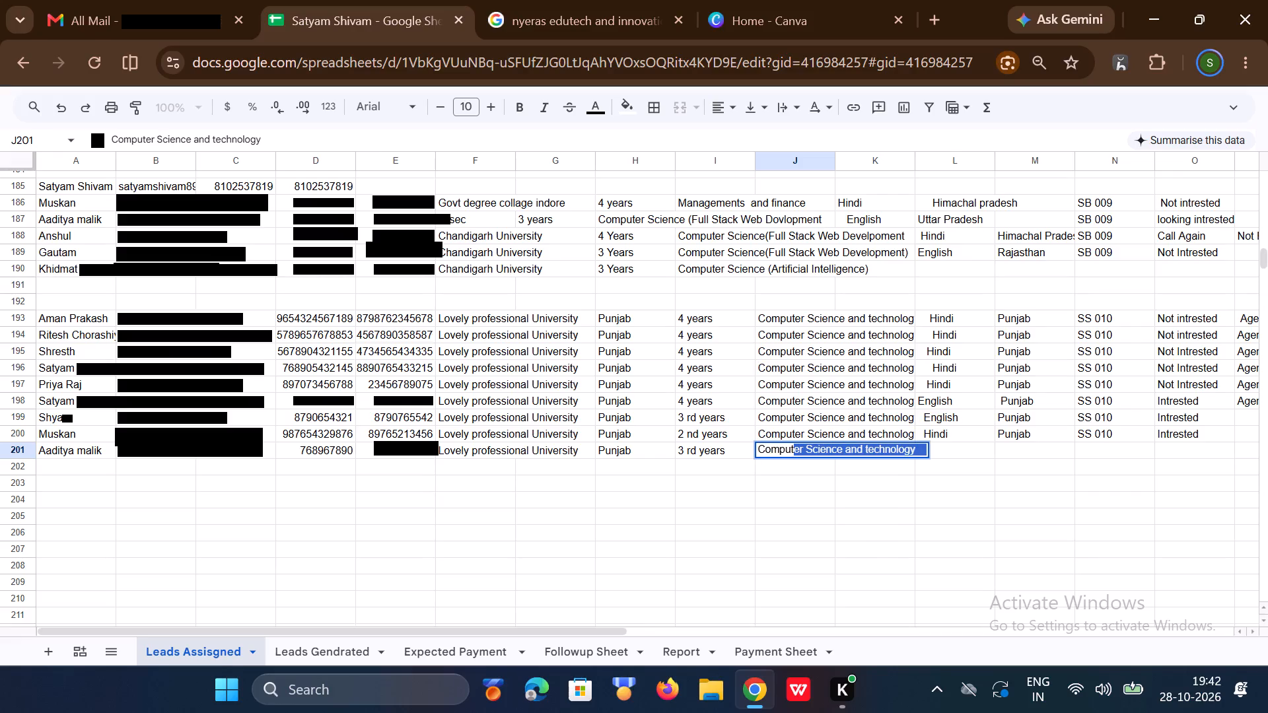
type("er")
key("space")
type("Science")
key("space")
type("and")
key("space")
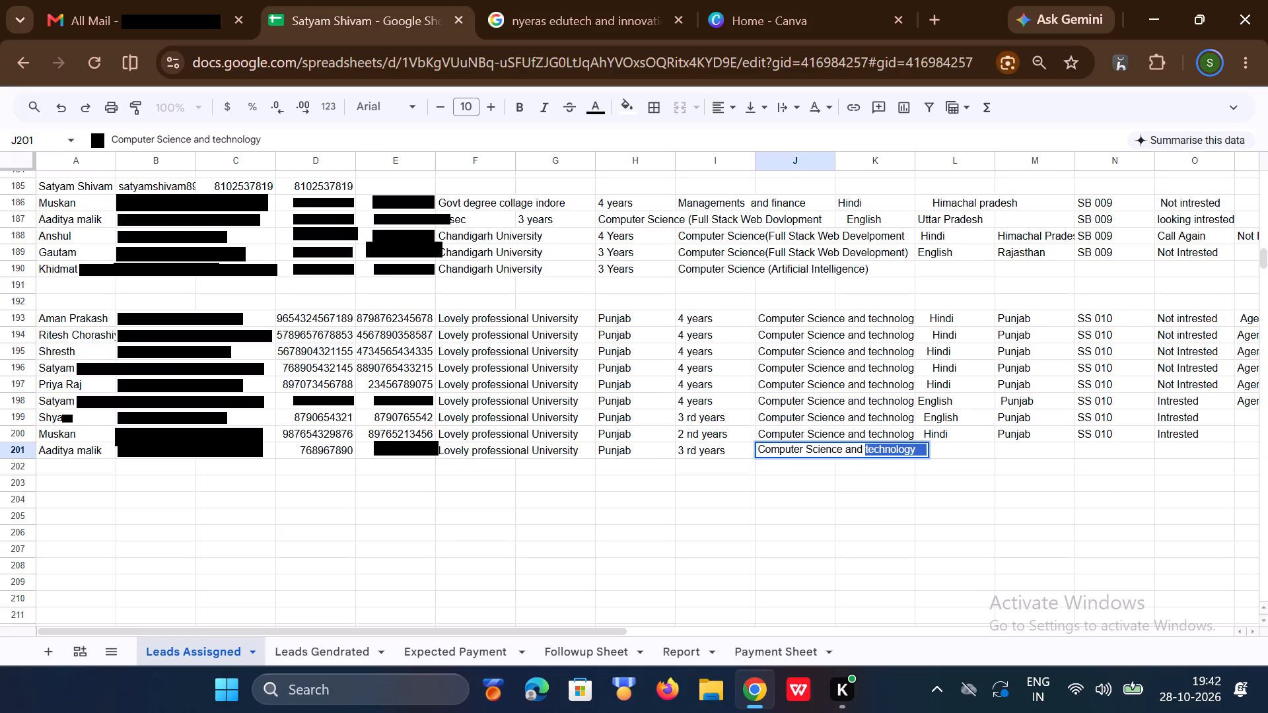
key("shift+t")
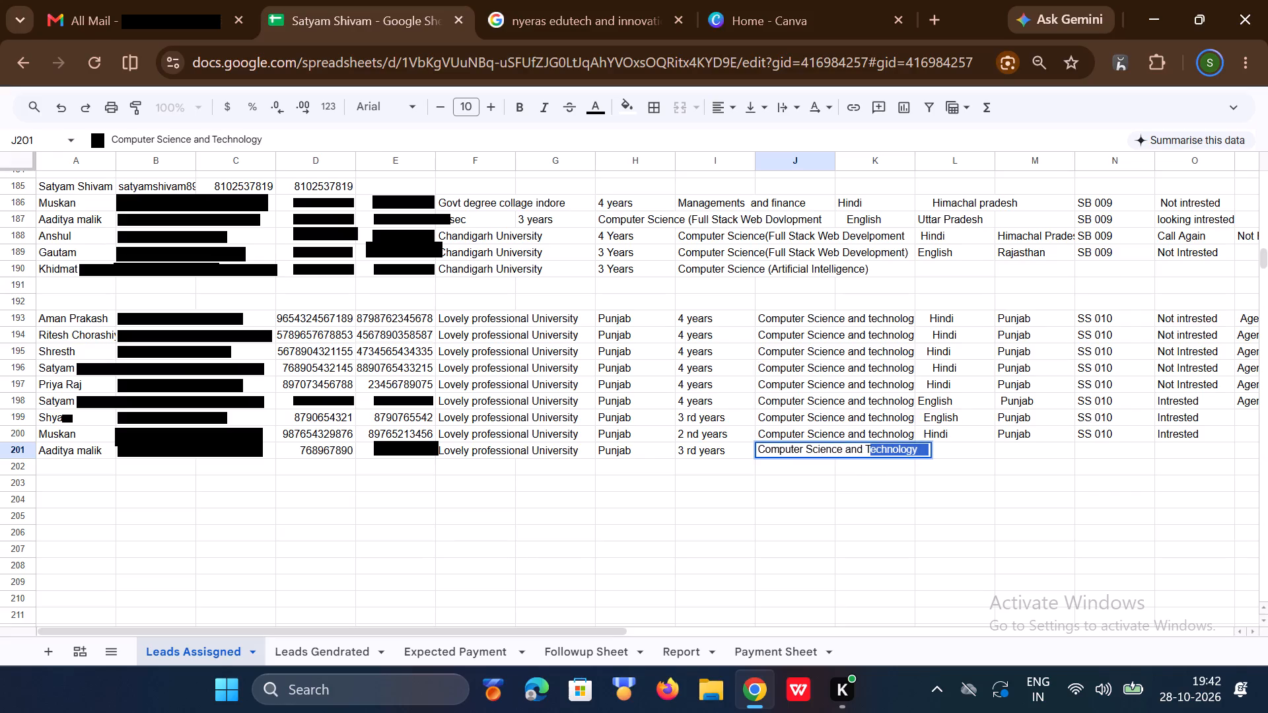
type("ech")
type("nology")
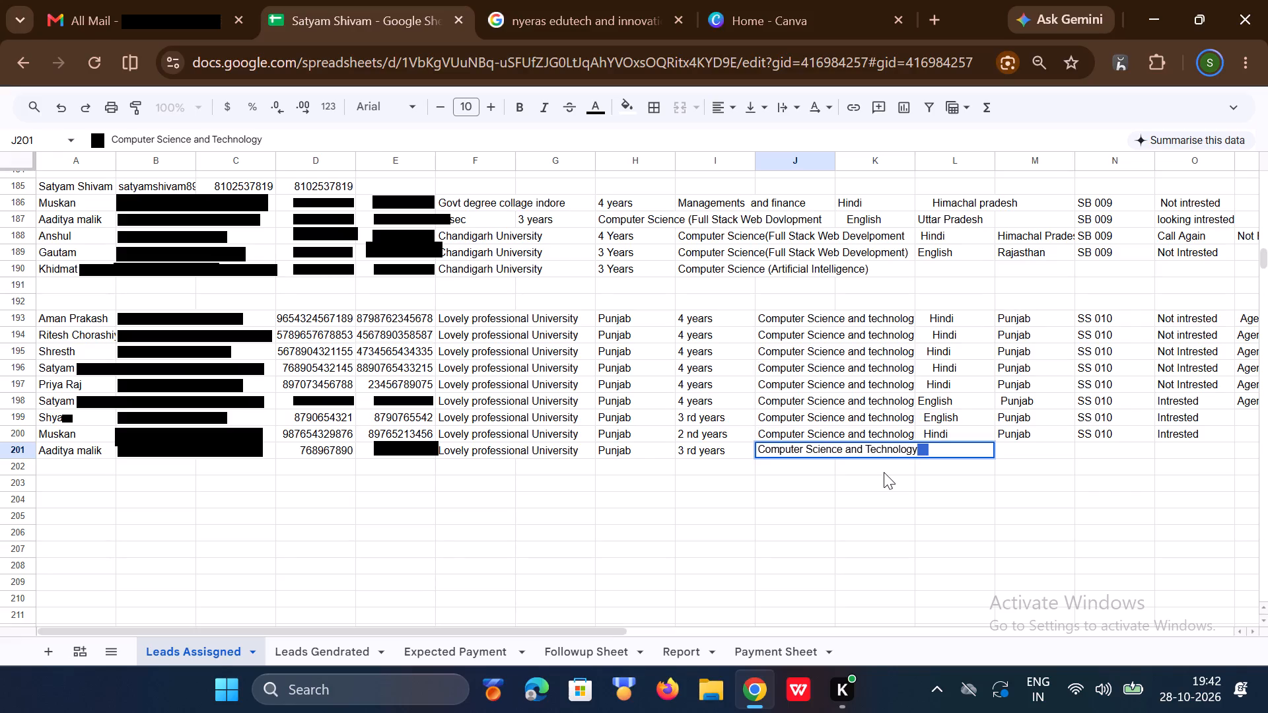
left_click(1024, 471)
Enter "Hindi" with two leading spaces in cell L201 and the state "Bihar" in cell M201.
double_click(947, 451)
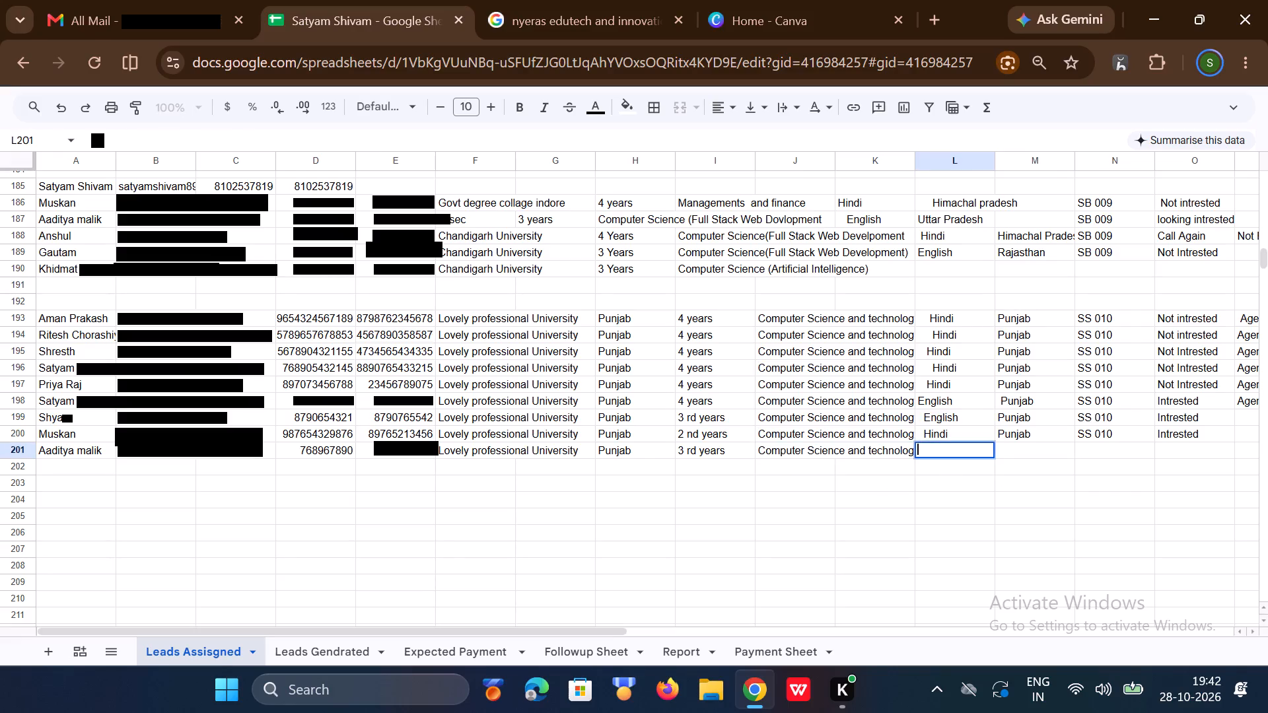
key("space")
key("space")
type("Hindi")
double_click(1001, 441)
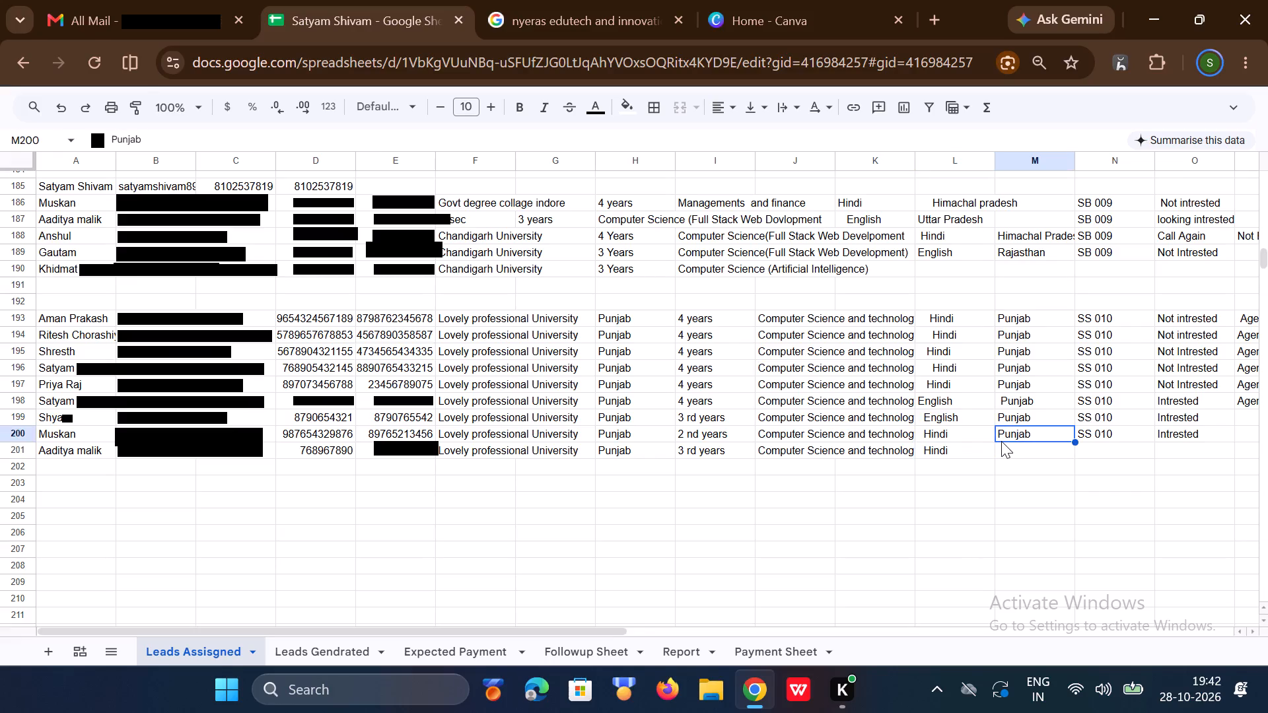
double_click(1003, 446)
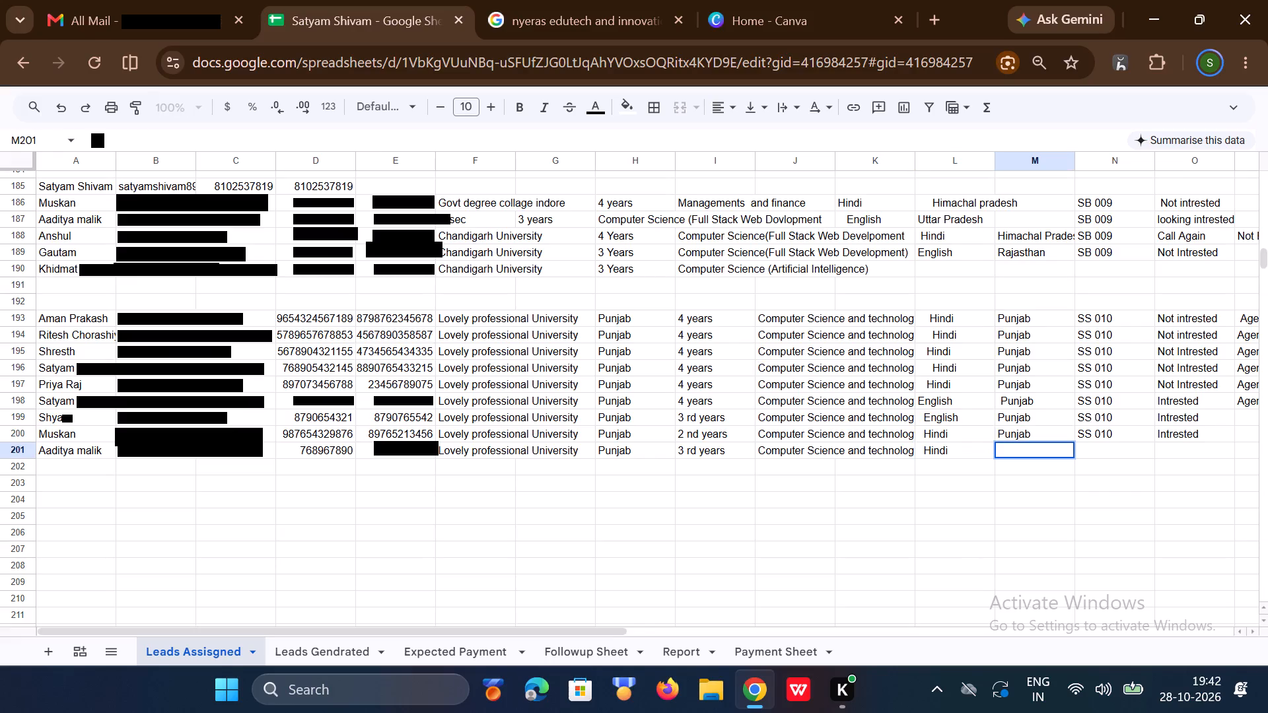
key("shift+b")
key("i")
type("har")
key("space")
Enter the code "SS 010" in cell N201, matching the rows above.
double_click(1107, 442)
double_click(1103, 445)
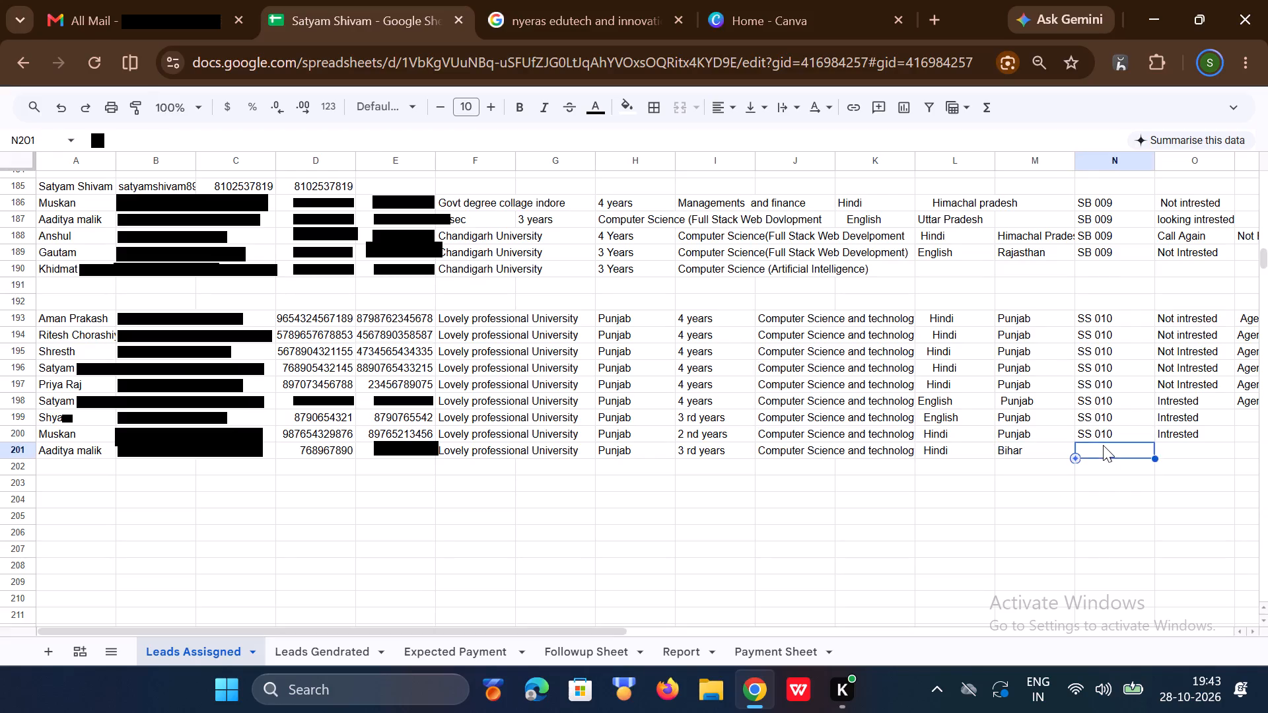
type("SS")
key("space")
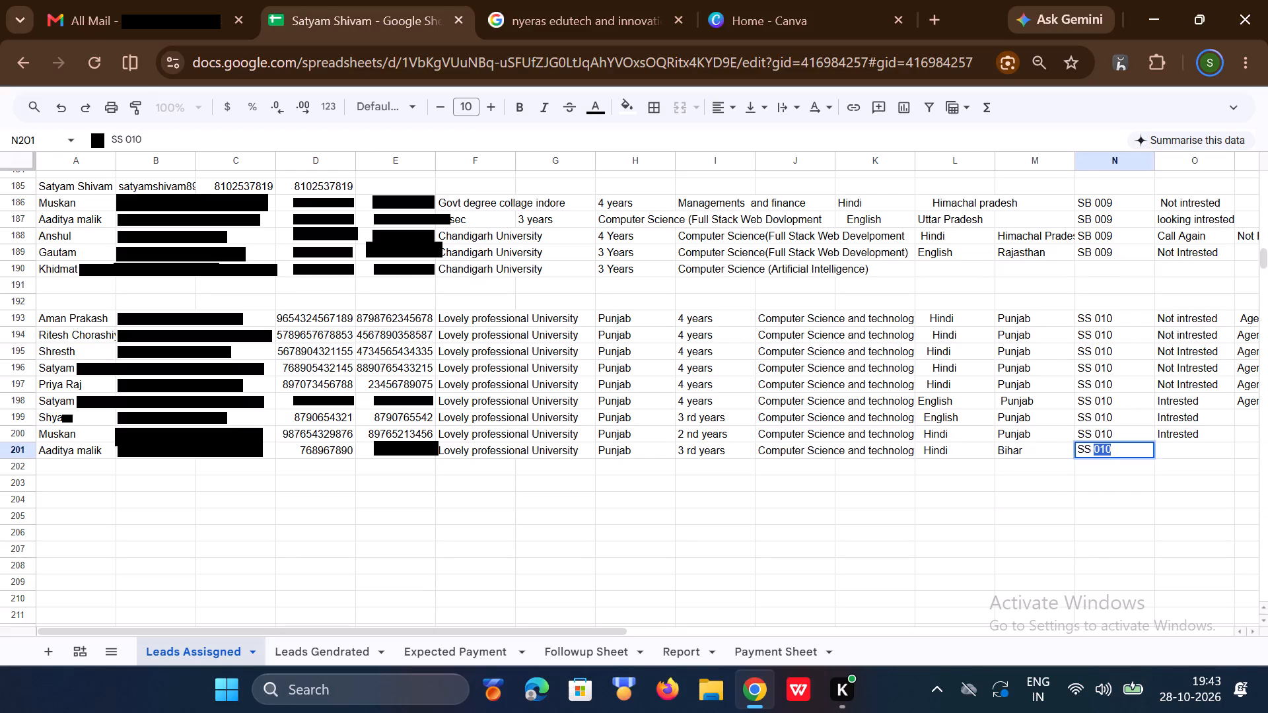
type("010")
Enter the lead's status as "Intrested" in cell O201, spelled as in the rows above.
double_click(1191, 452)
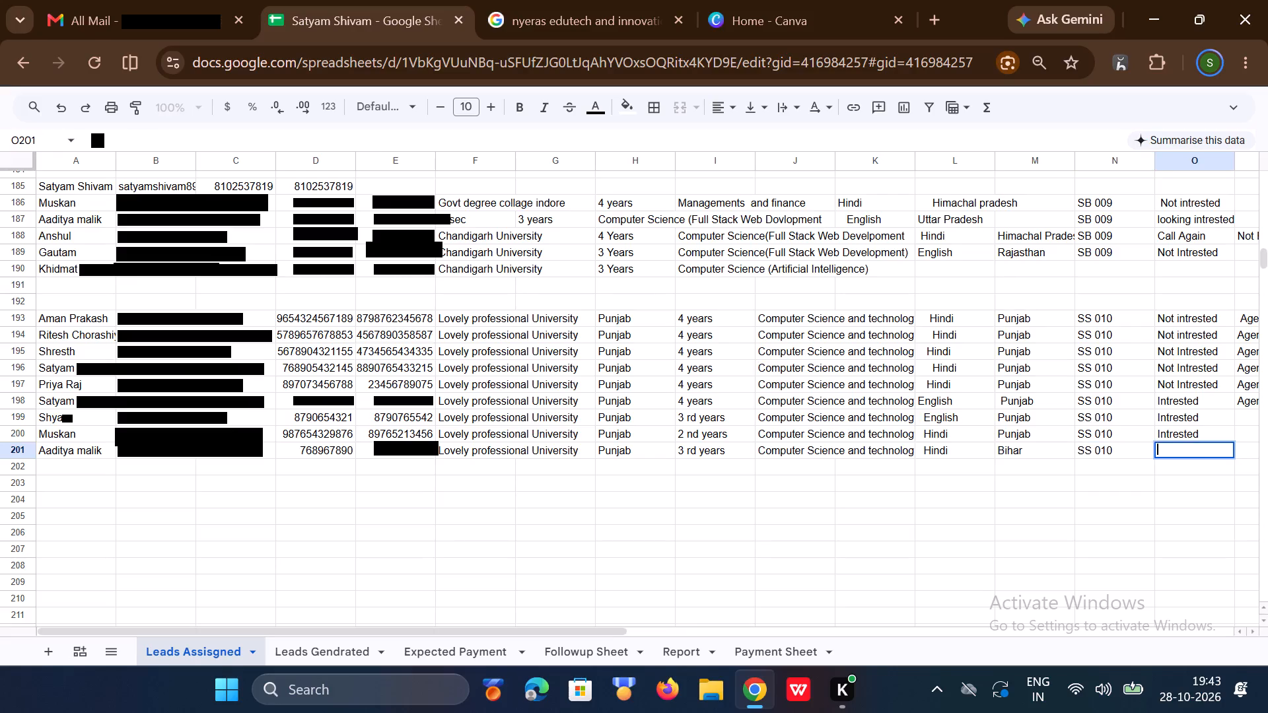
key("shift+i")
type("ntresterd")
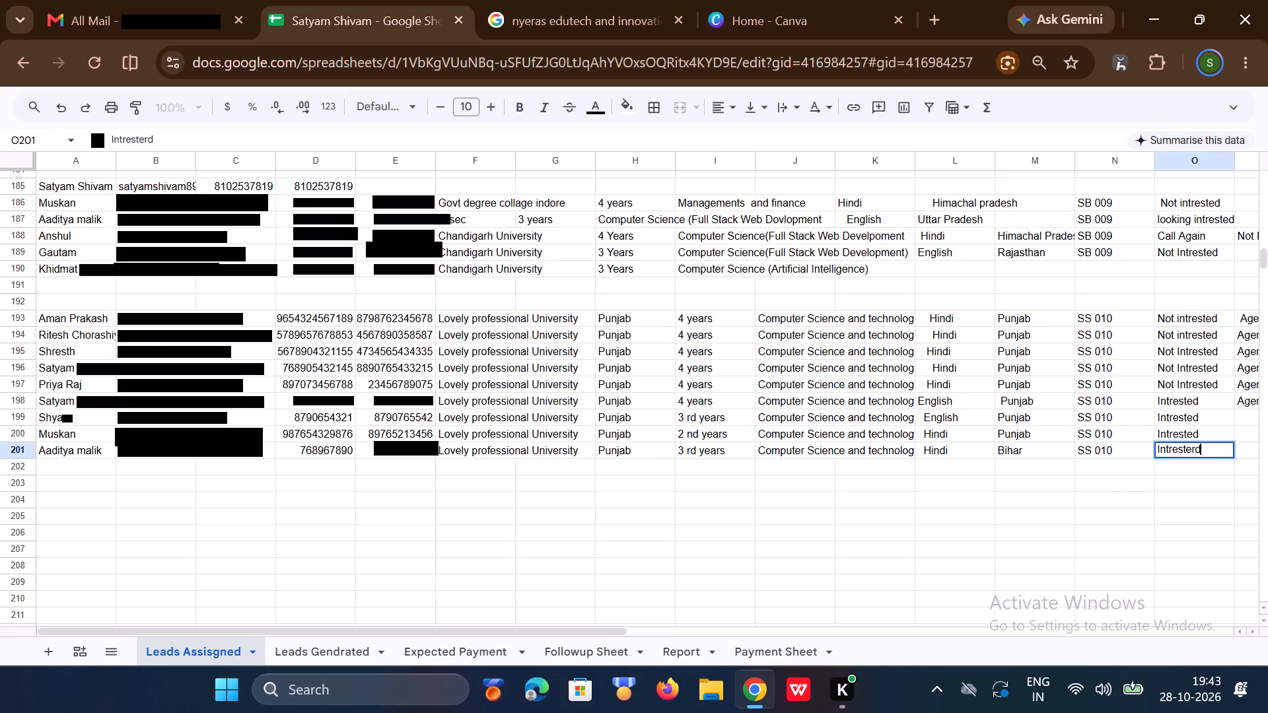
left_click(1221, 450)
key("BackSpace")
key("BackSpace")
key("BackSpace")
type("ed")
left_click(923, 520)
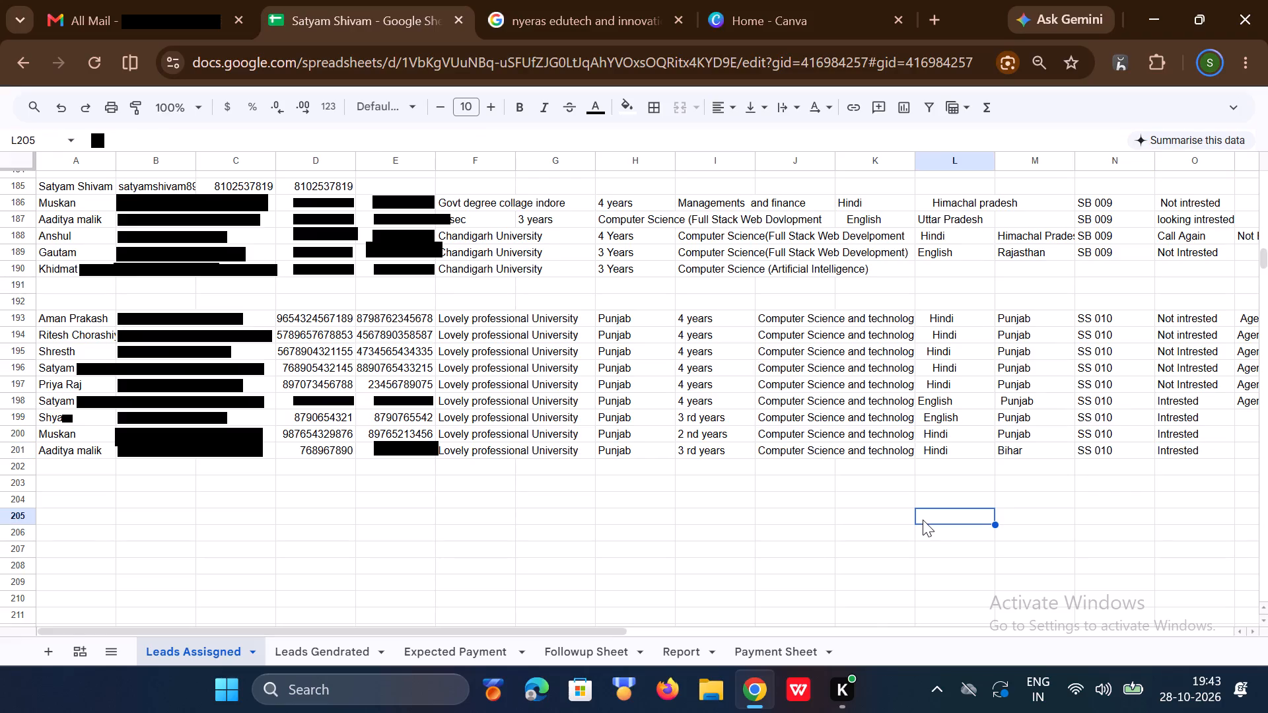
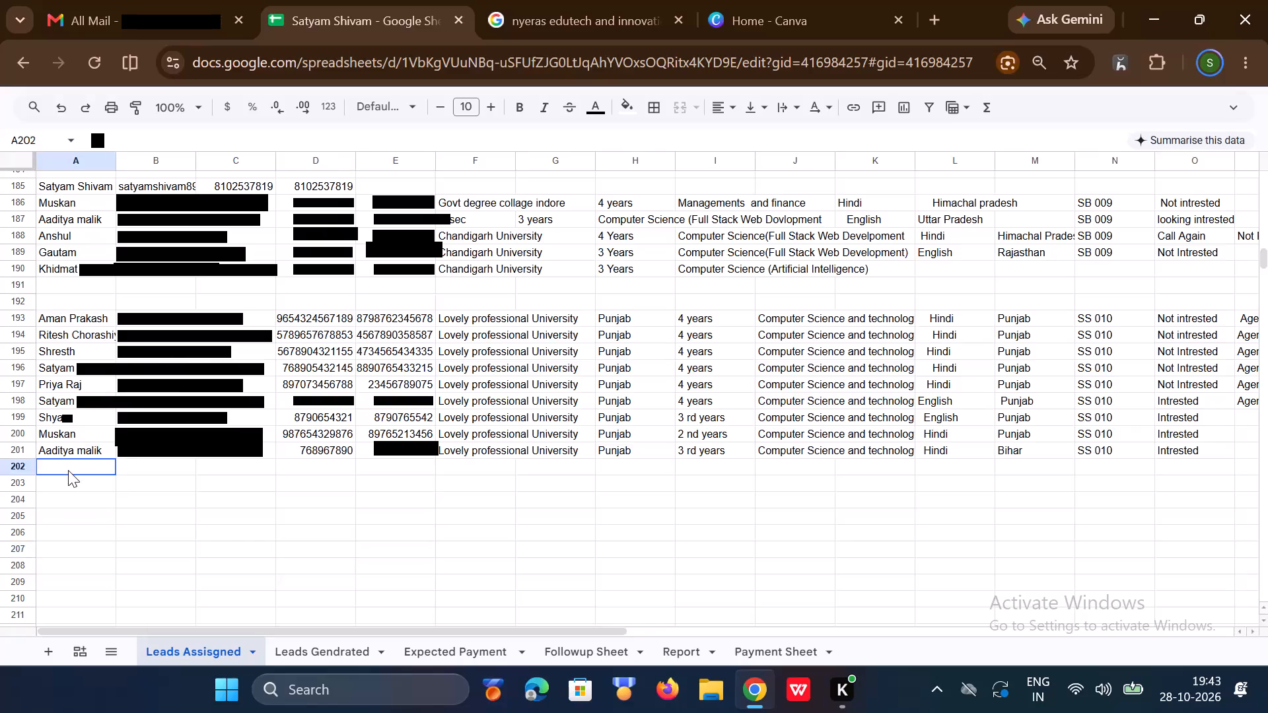
Start a new lead record by entering the first name "Anshul" with a trailing space in cell A202.
left_click(81, 463)
double_click(81, 463)
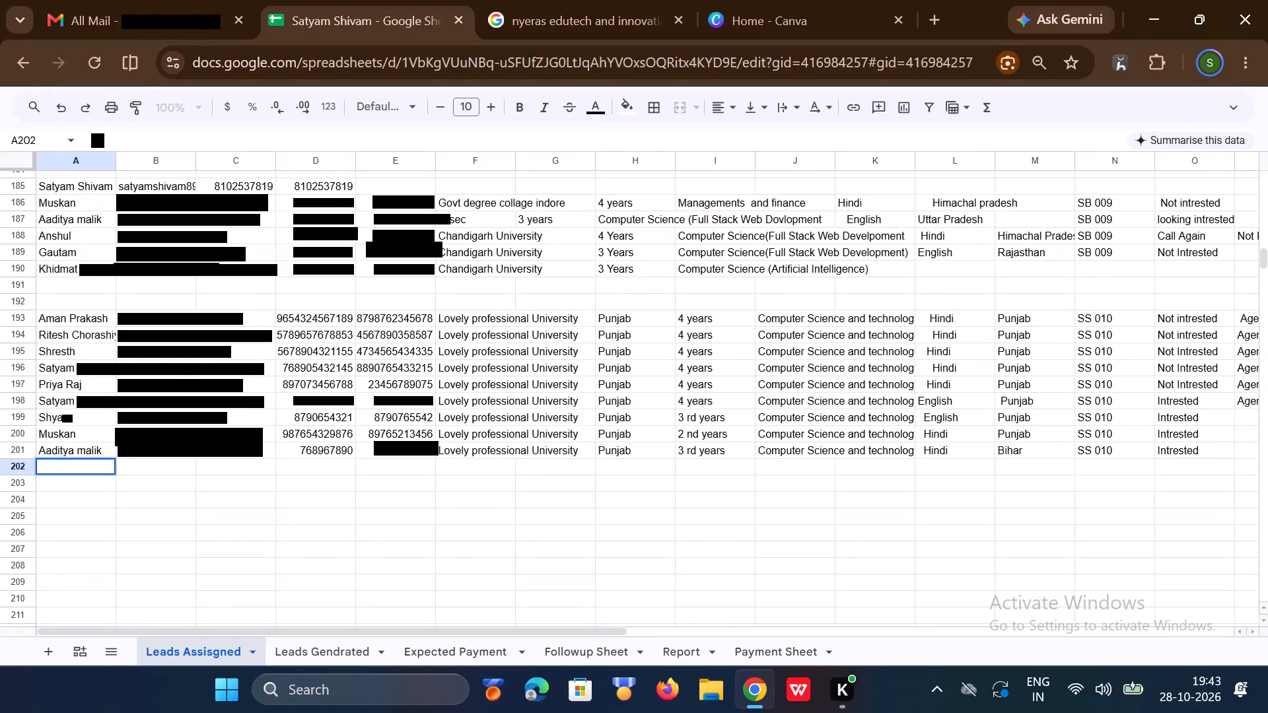
type("Ans")
type("hul")
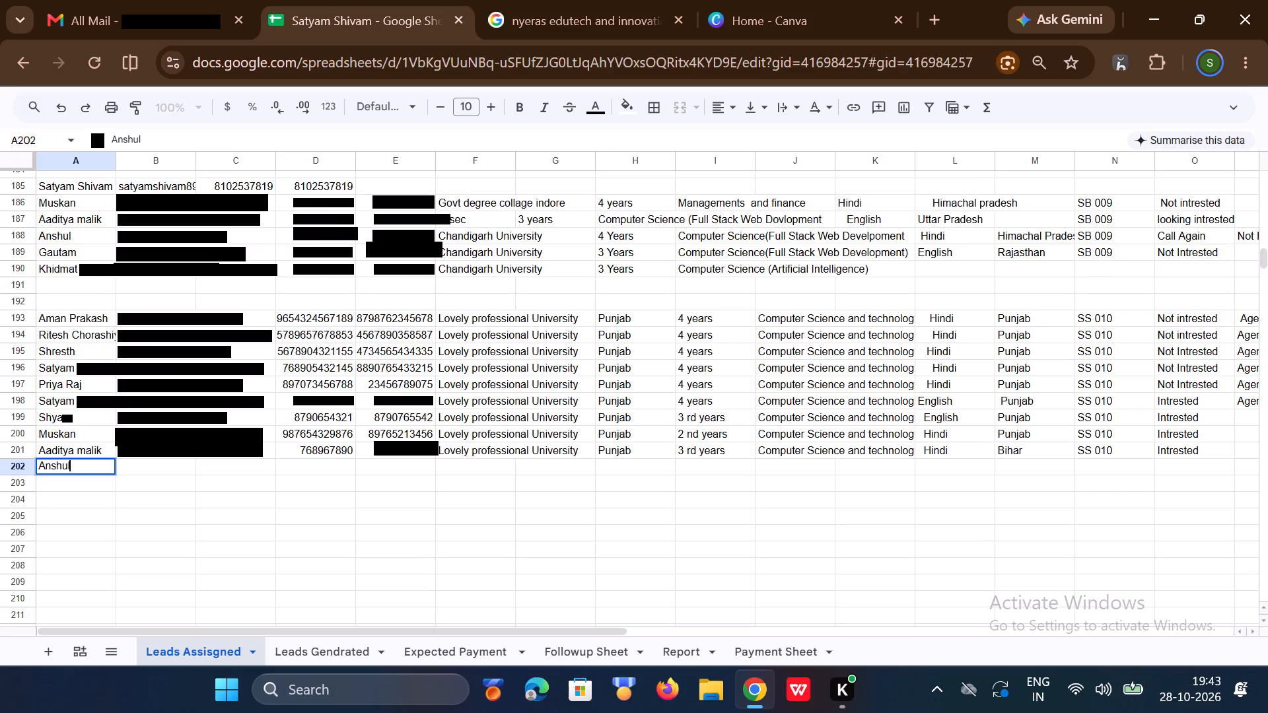
key("space")
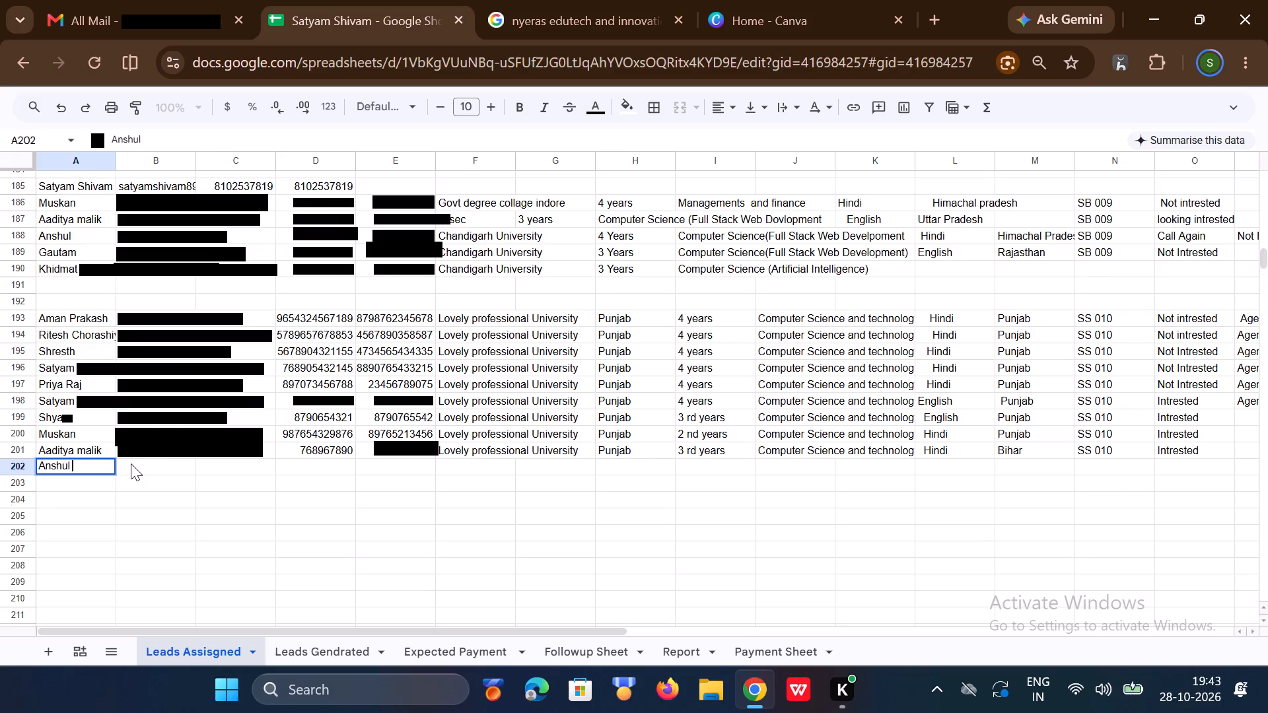
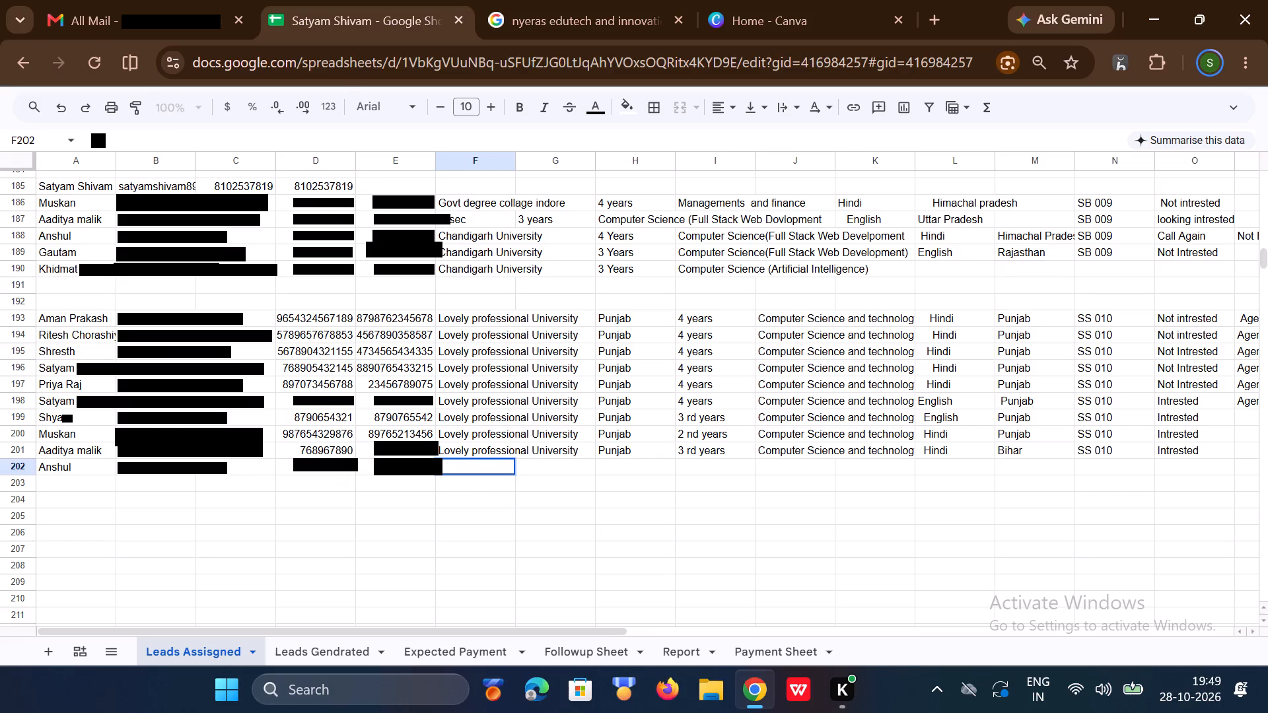
Enter "Lovely professional University" as the university in cell F202 of the new lead's row.
key("Up")
key("Up")
key("Up")
key("Up")
key("Up")
key("Up")
key("Up")
key("l")
type("ovely")
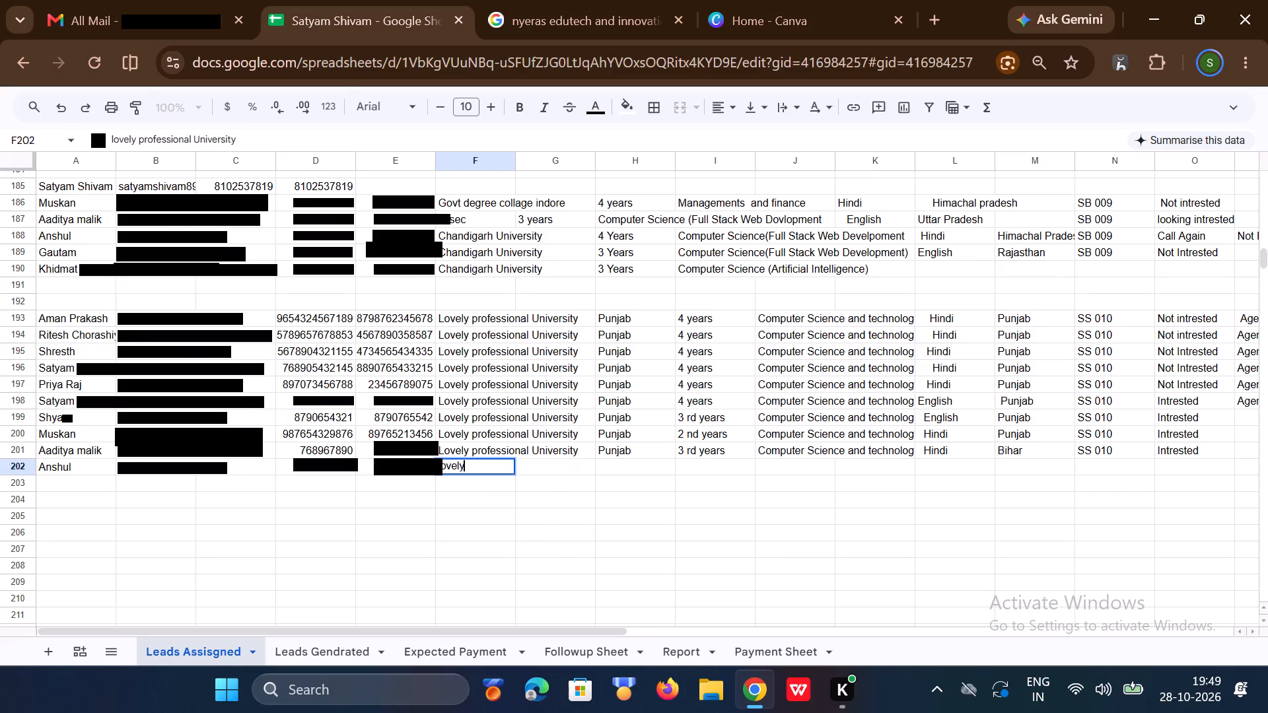
key("space")
key("p")
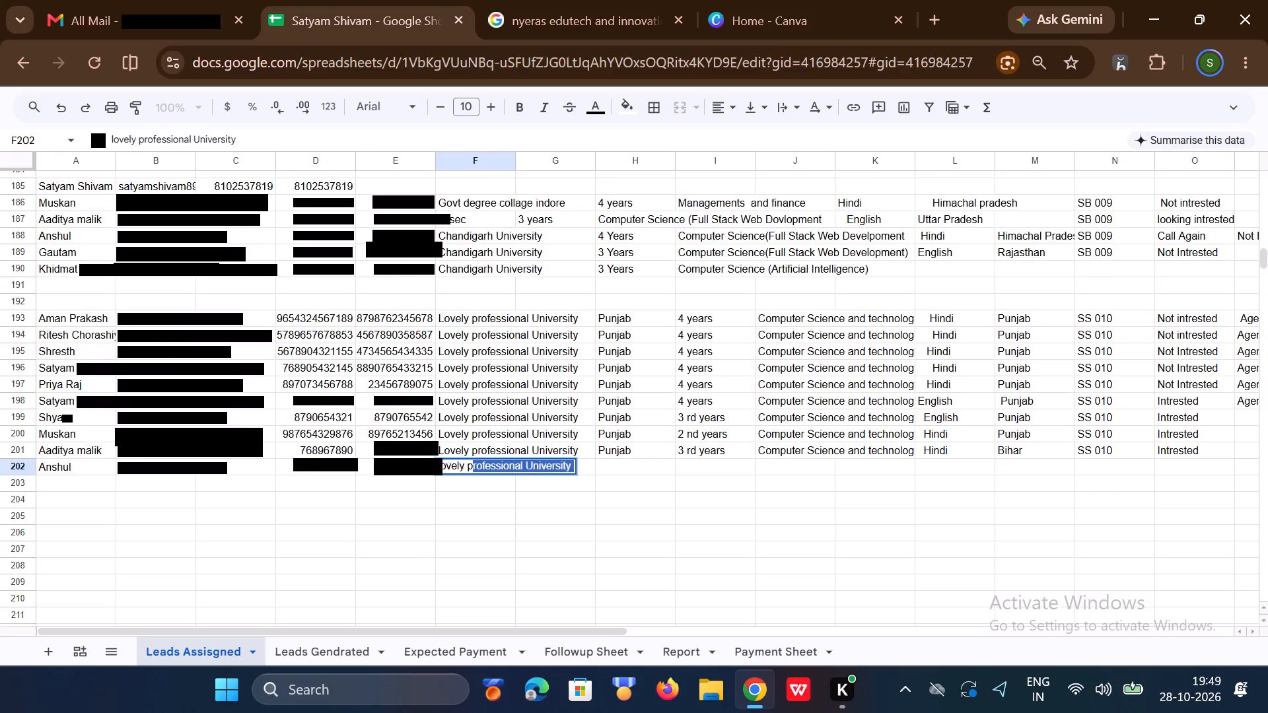
key("Tab")
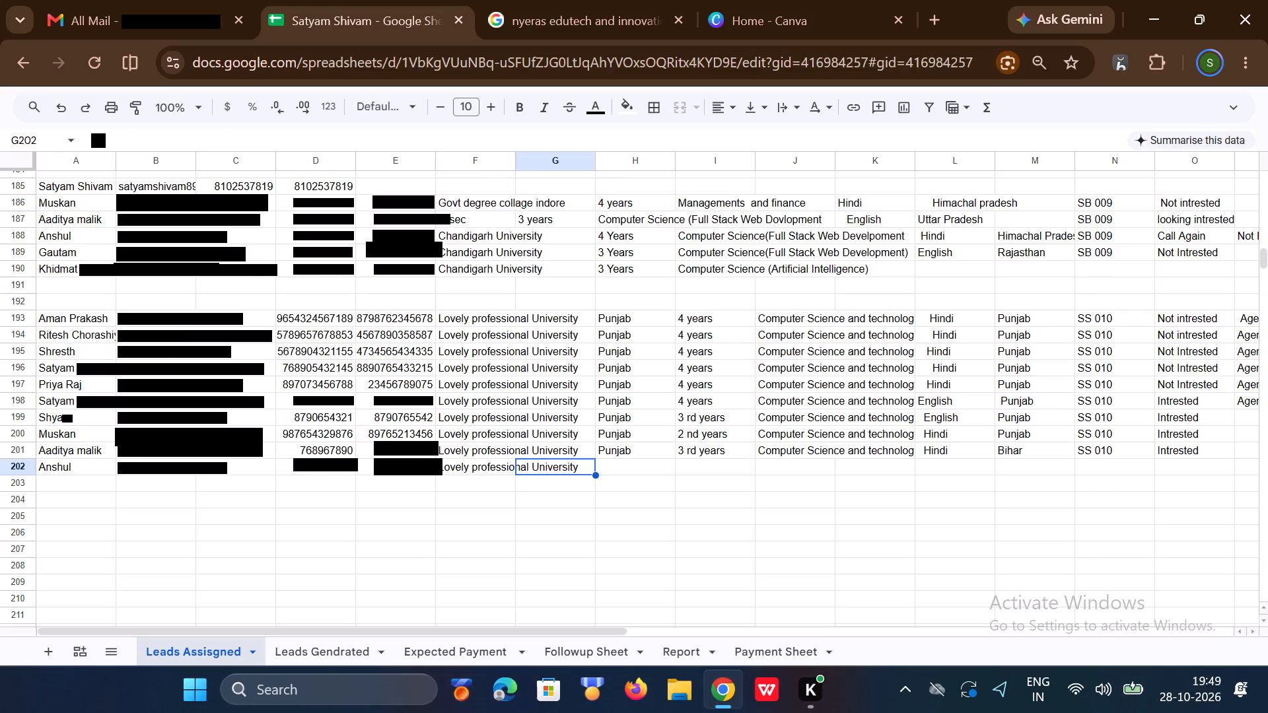
Enter "Punjab" as the university's state in cell H202.
double_click(627, 459)
double_click(625, 469)
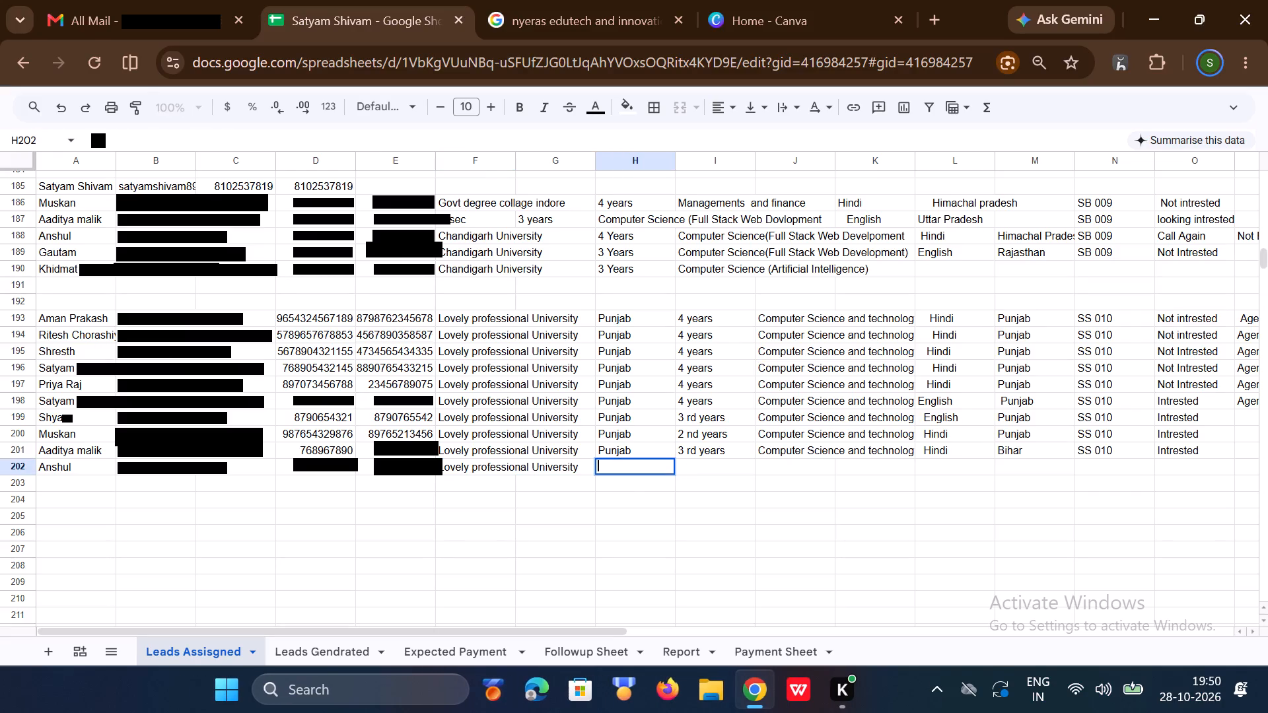
key("p")
type("unjab")
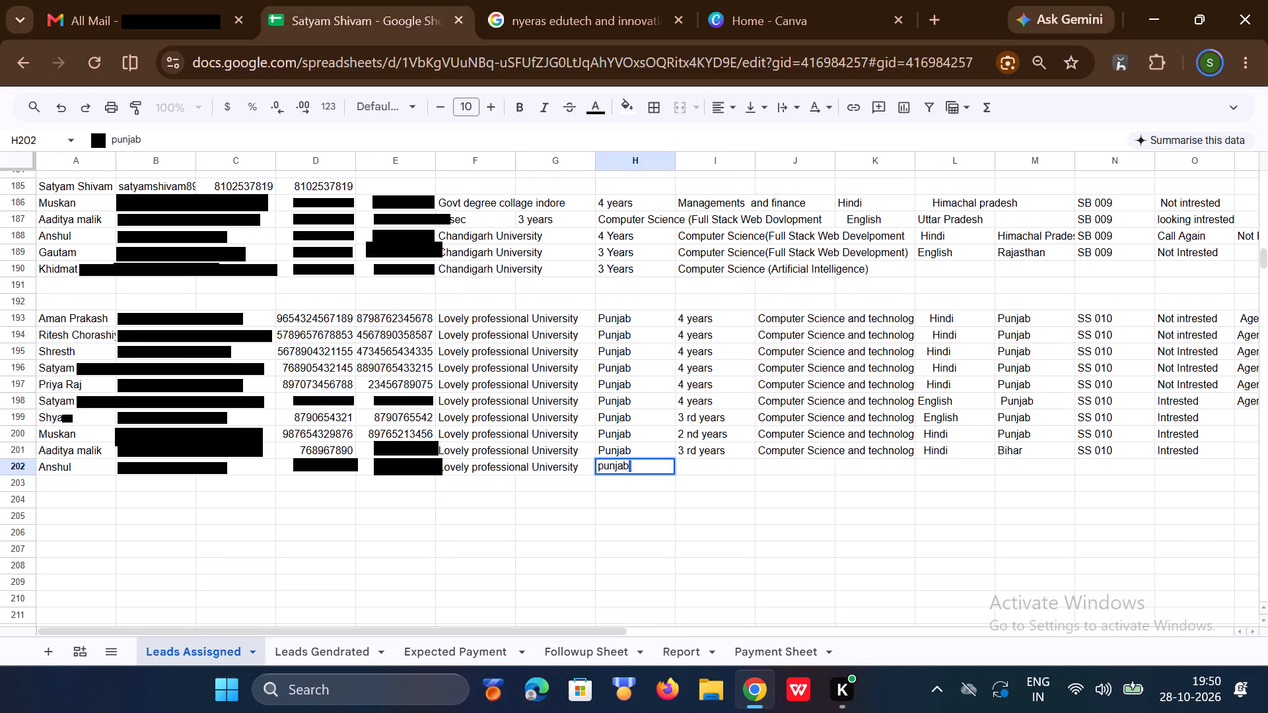
Enter "2 nd years" as the year of study in cell I202.
double_click(715, 465)
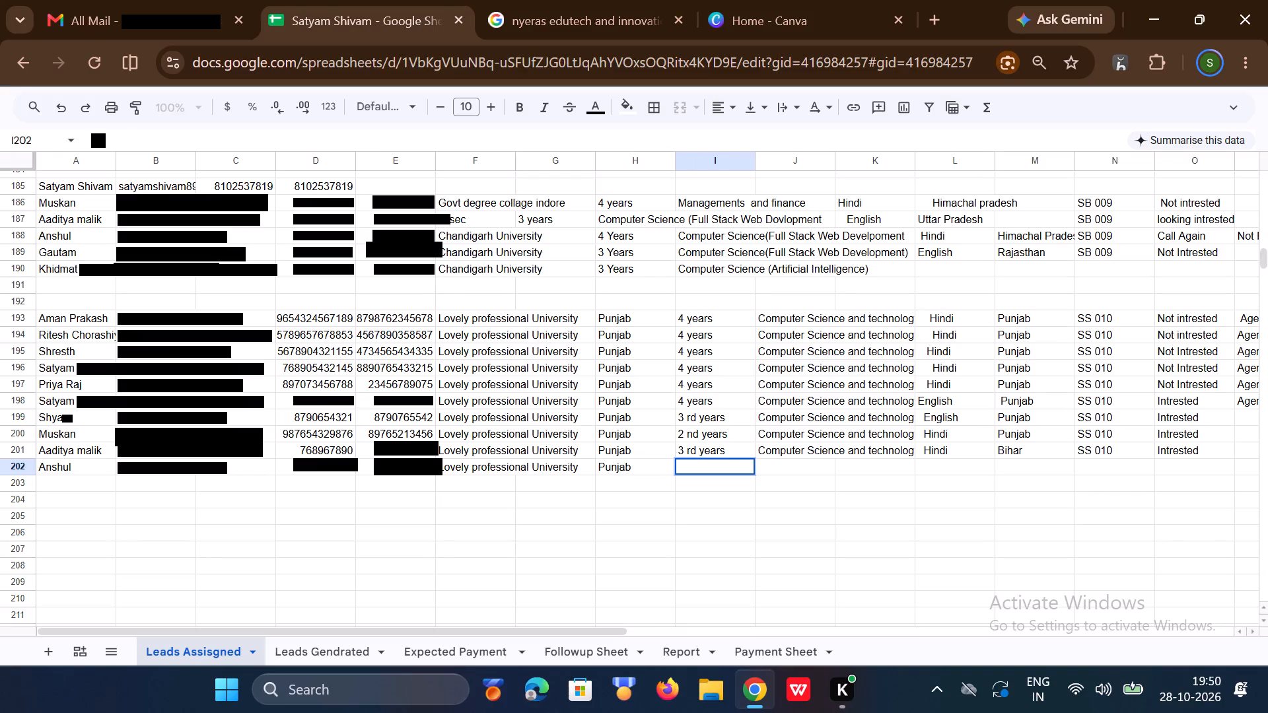
key("shift+at")
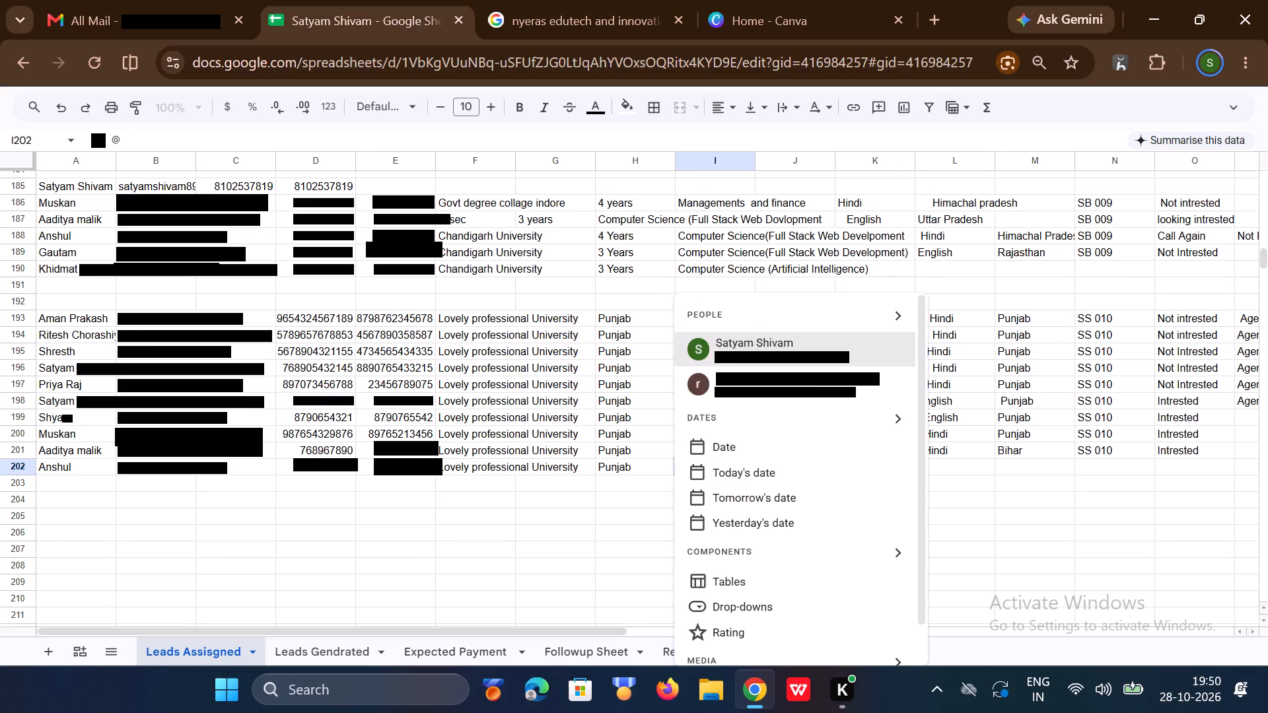
key("BackSpace")
key("2")
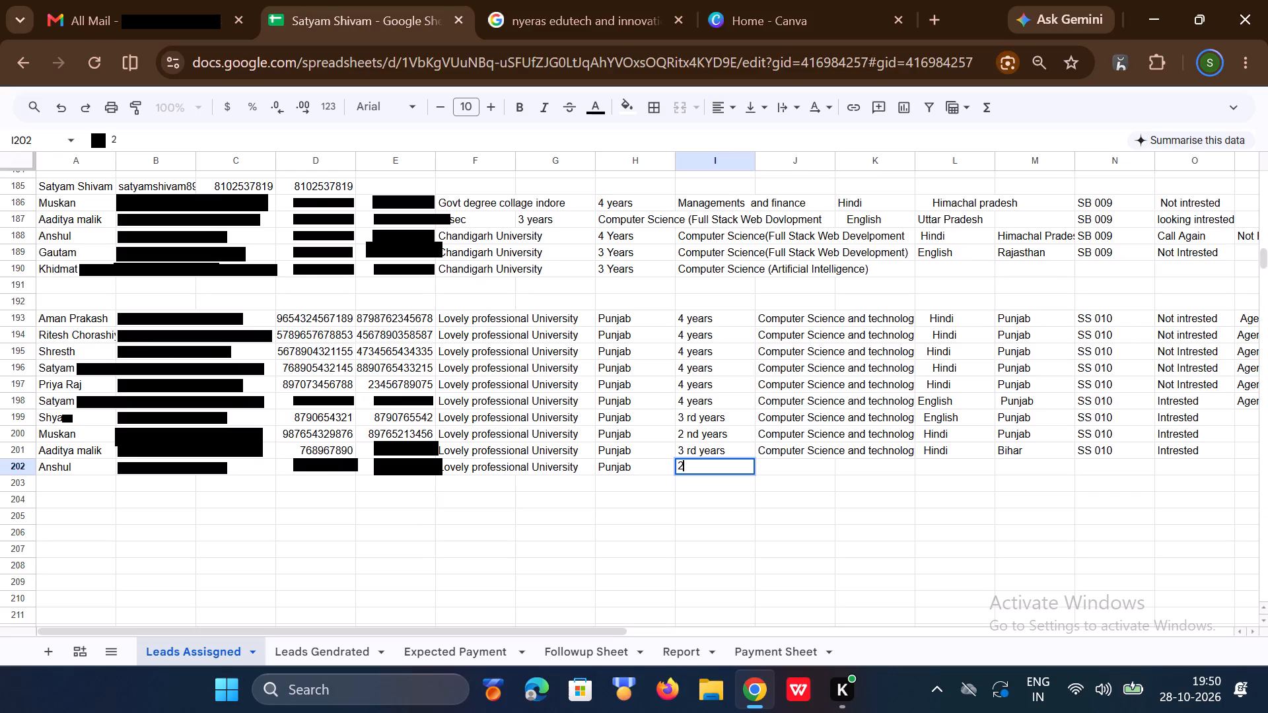
key("space")
type("nd")
key("space")
type("yea")
type("rs")
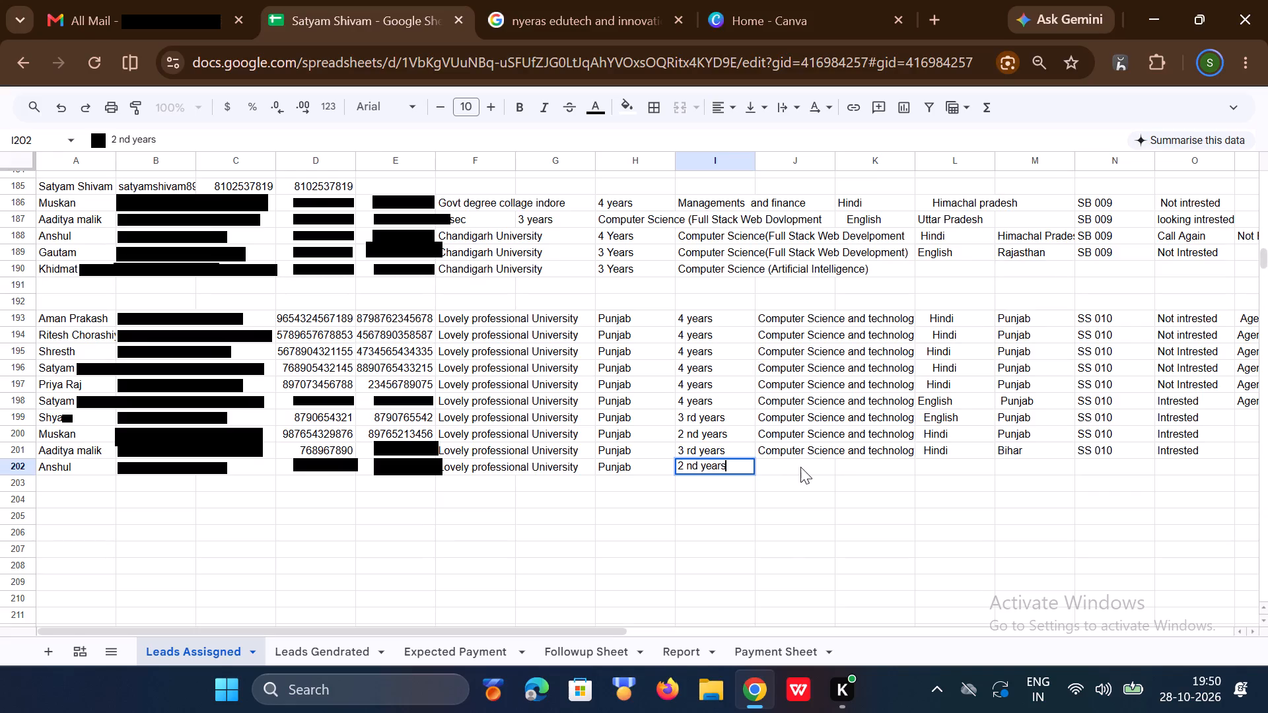
Enter "Computer Science and technology" as the course in cell J202.
double_click(800, 467)
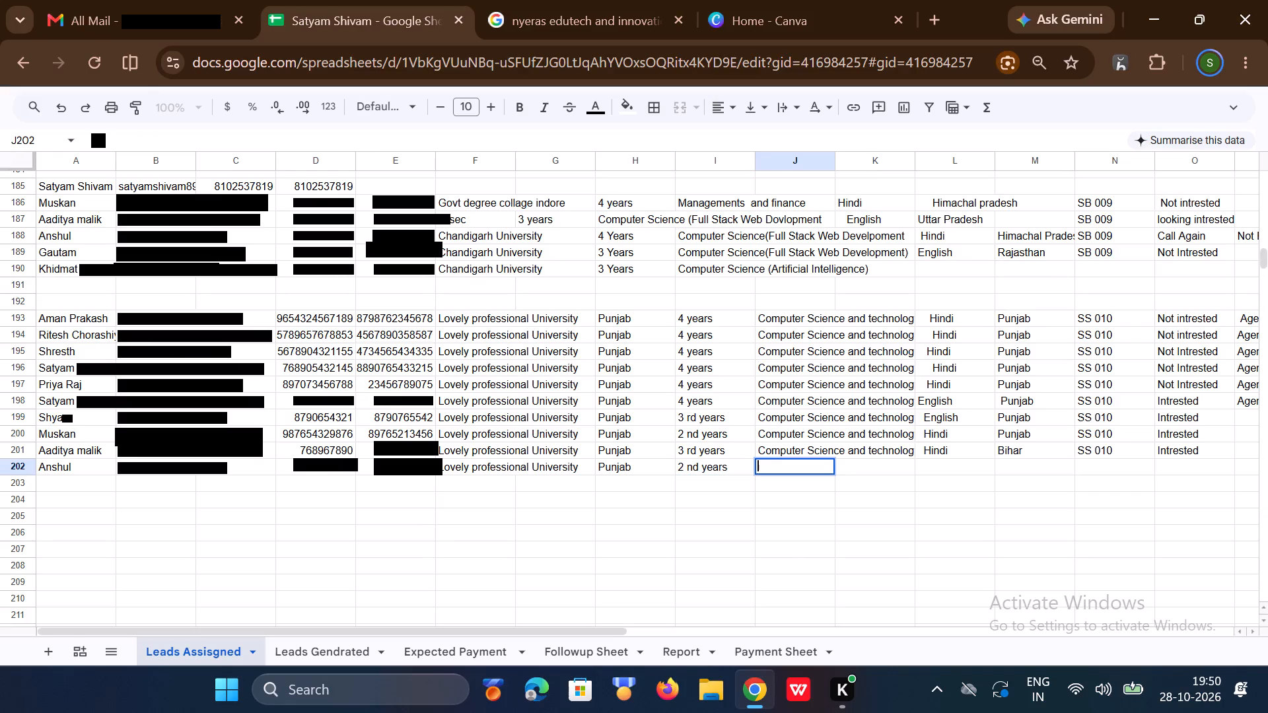
key("shift+c")
type("omputer")
key("space")
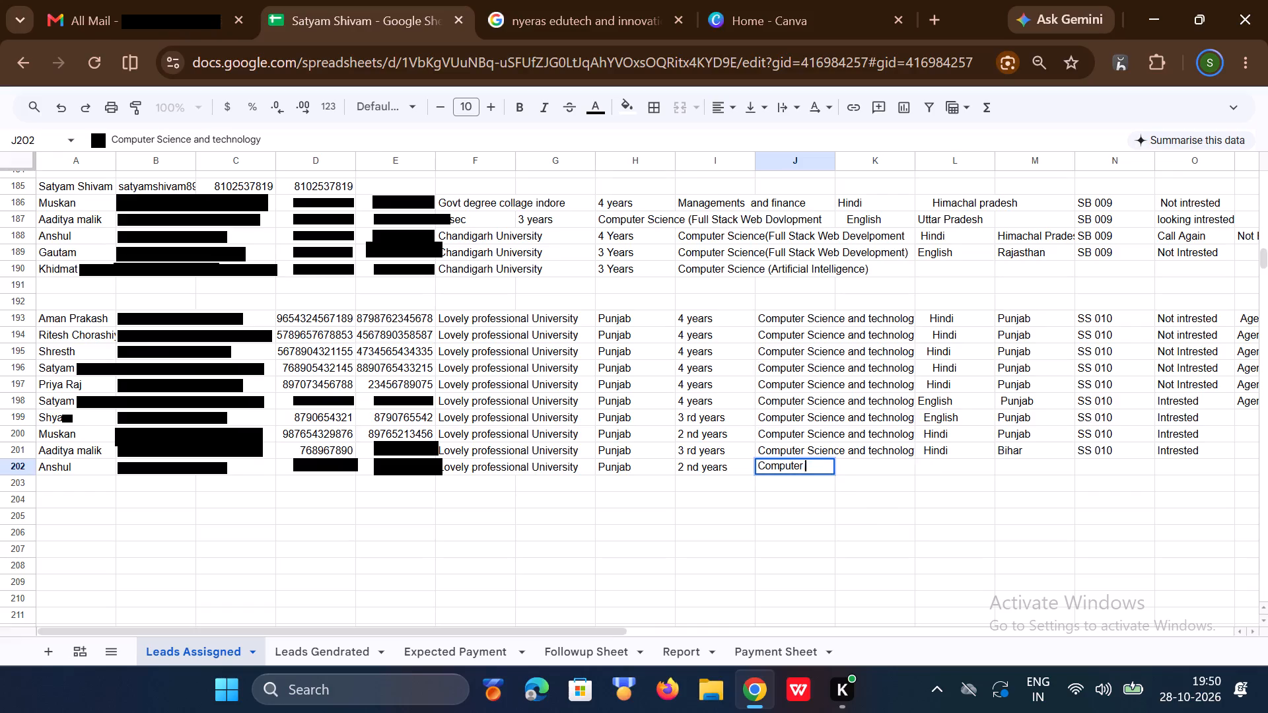
type("Sci")
type("ence a")
type("nd")
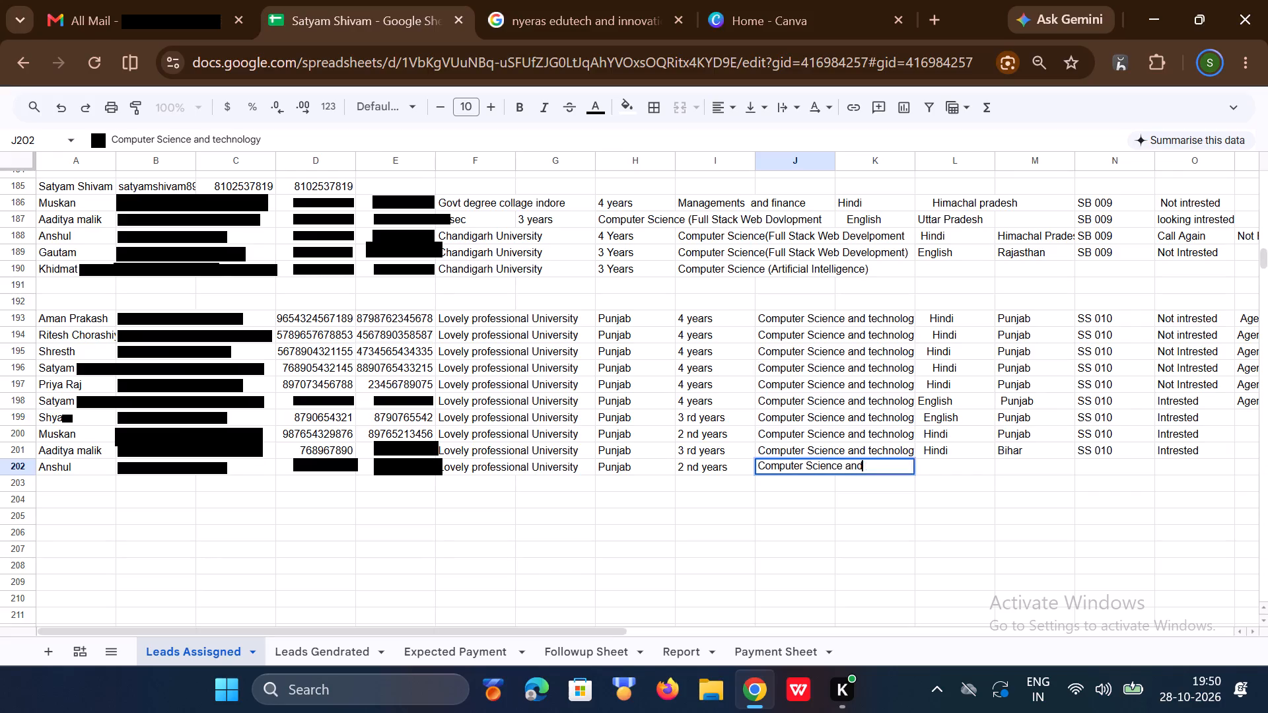
key("space")
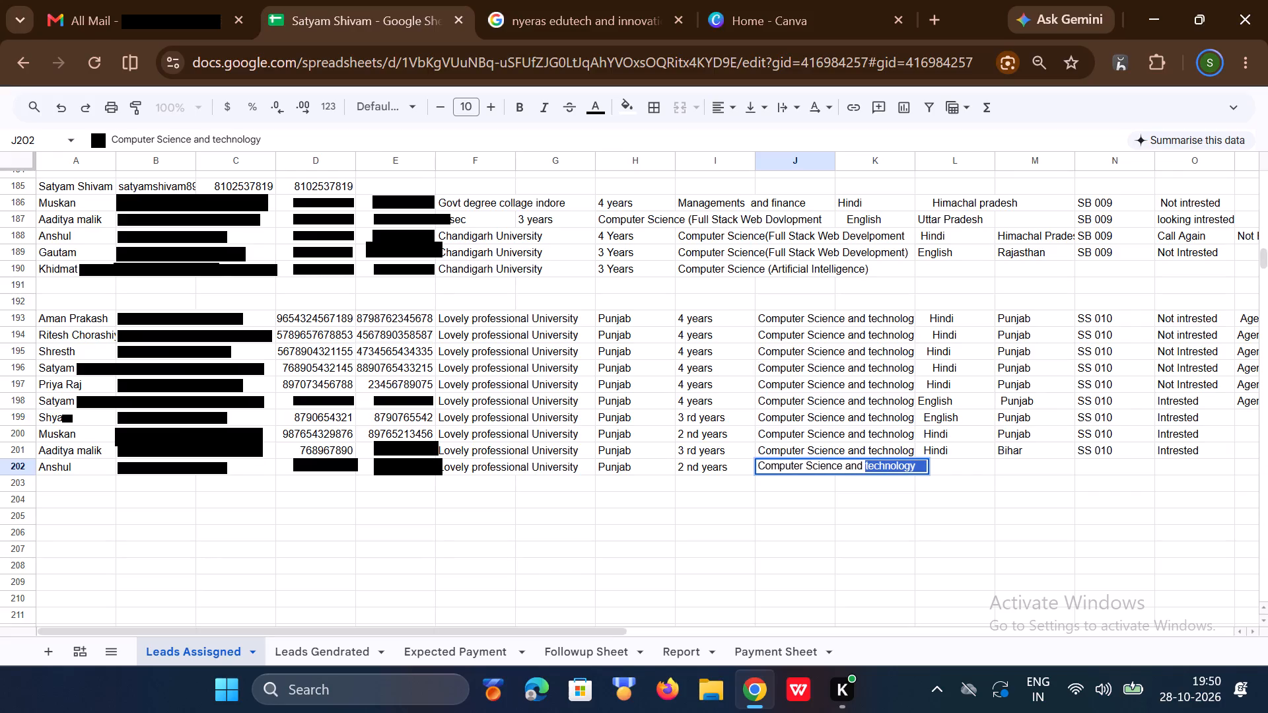
key("shift+t")
key("e")
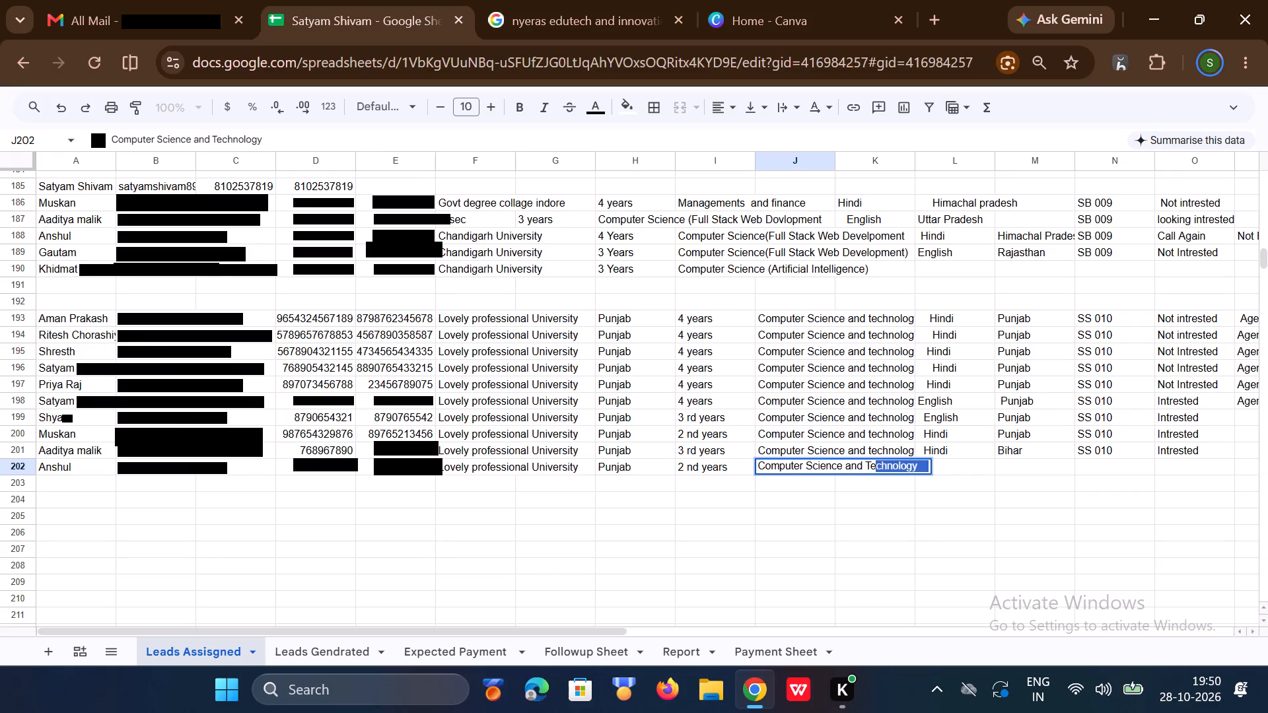
key("c")
key("h")
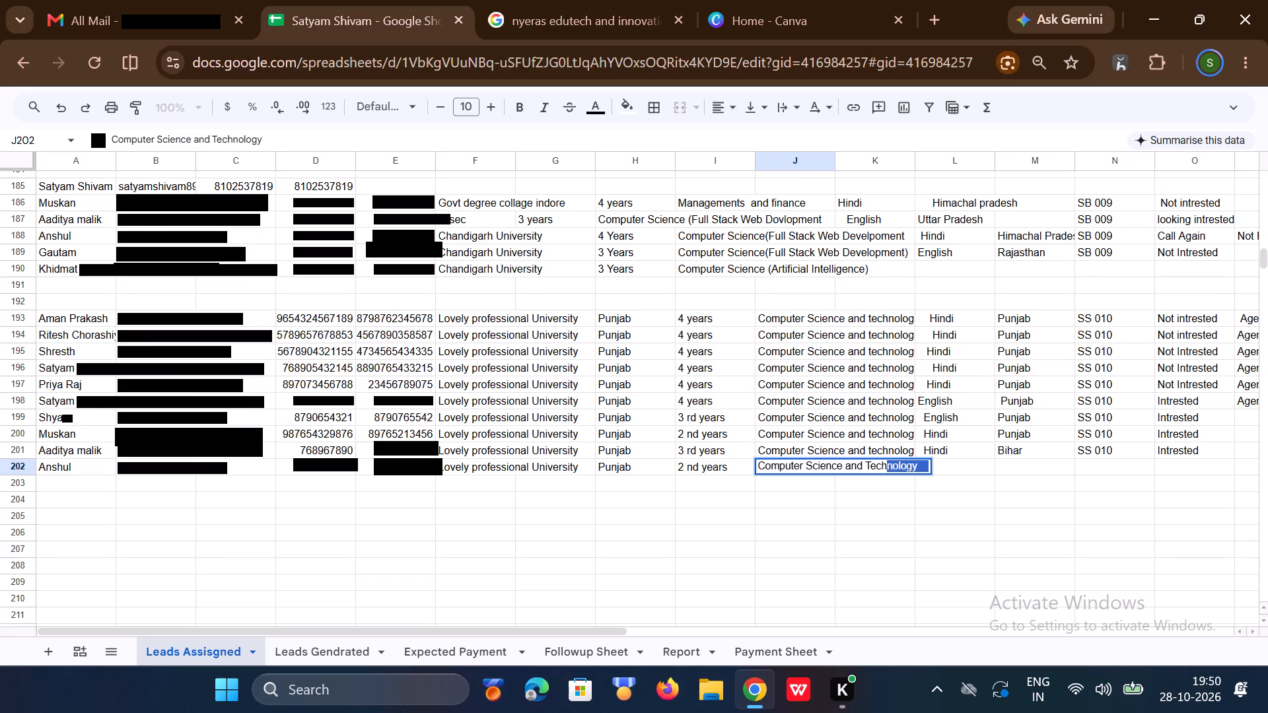
type("nology")
key("space")
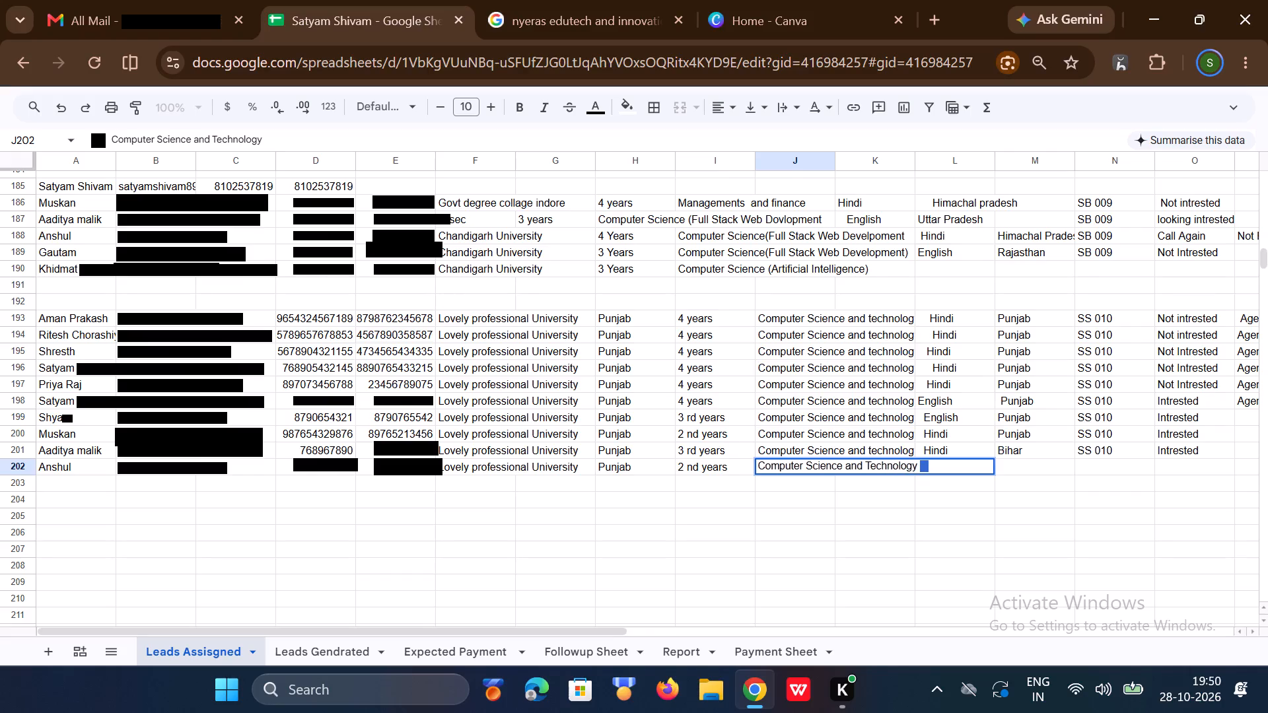
left_click(926, 472)
left_click(953, 508)
Enter "Hindi" with a leading space and a capital H as the language in cell L202.
double_click(940, 469)
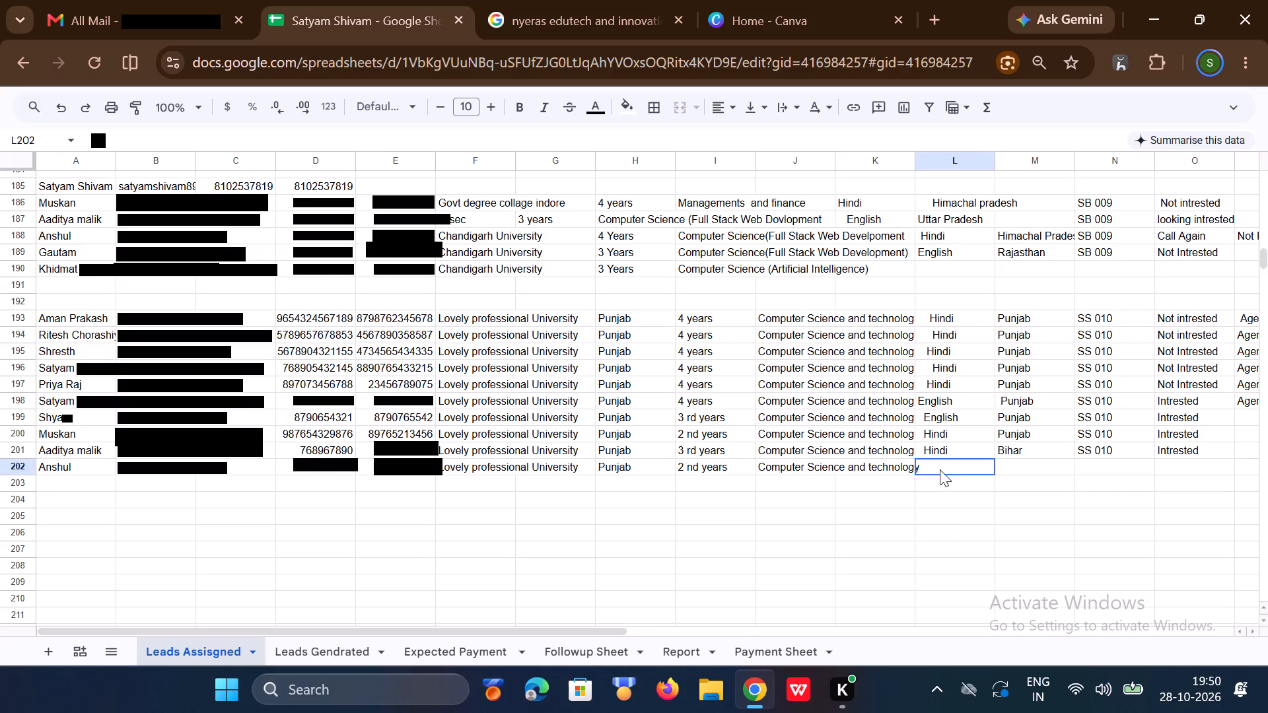
key("space")
type("hindi")
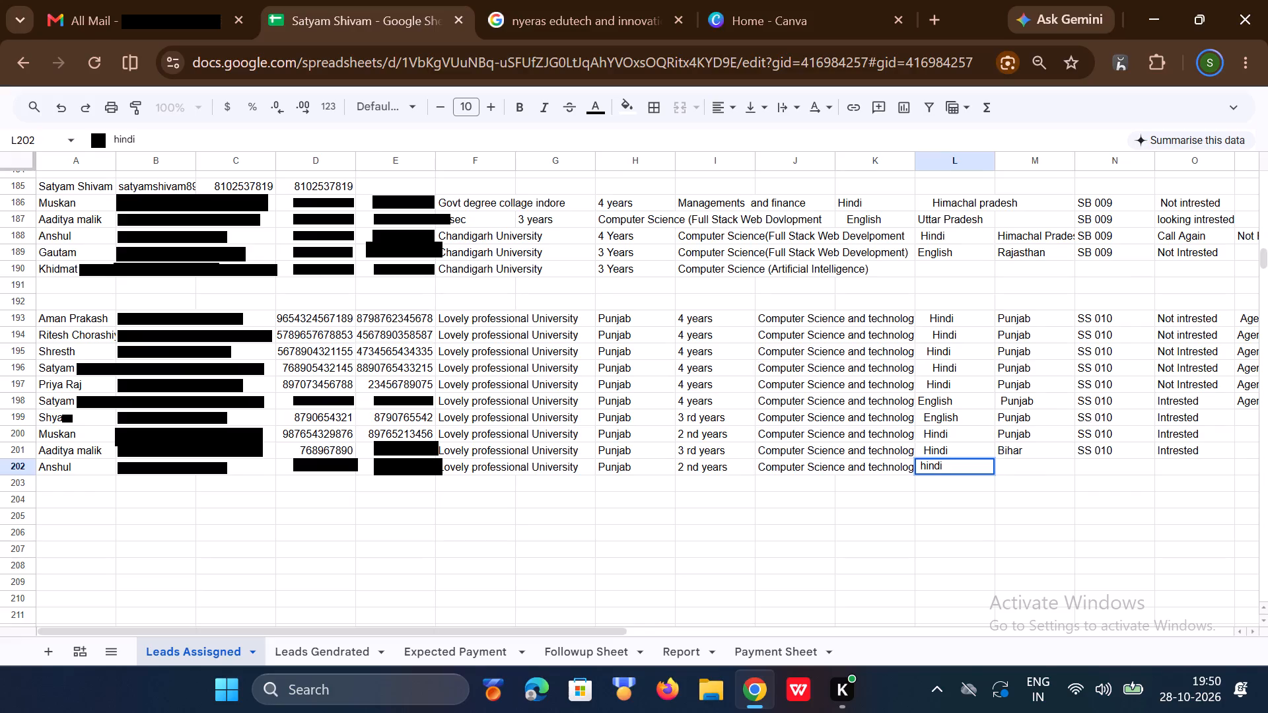
double_click(929, 464)
left_click(929, 464)
key("Left")
key("BackSpace")
key("shift+h")
Enter "patna" as the lead's location in cell M202.
double_click(1022, 473)
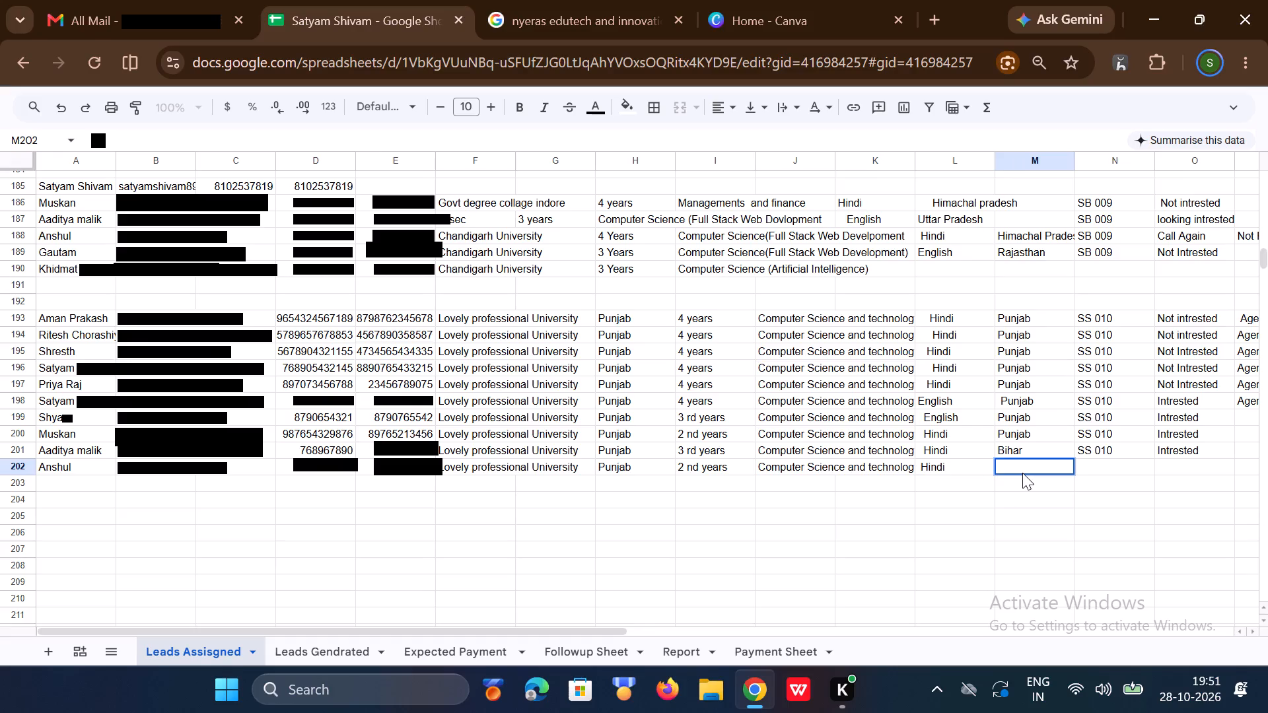
type("patna")
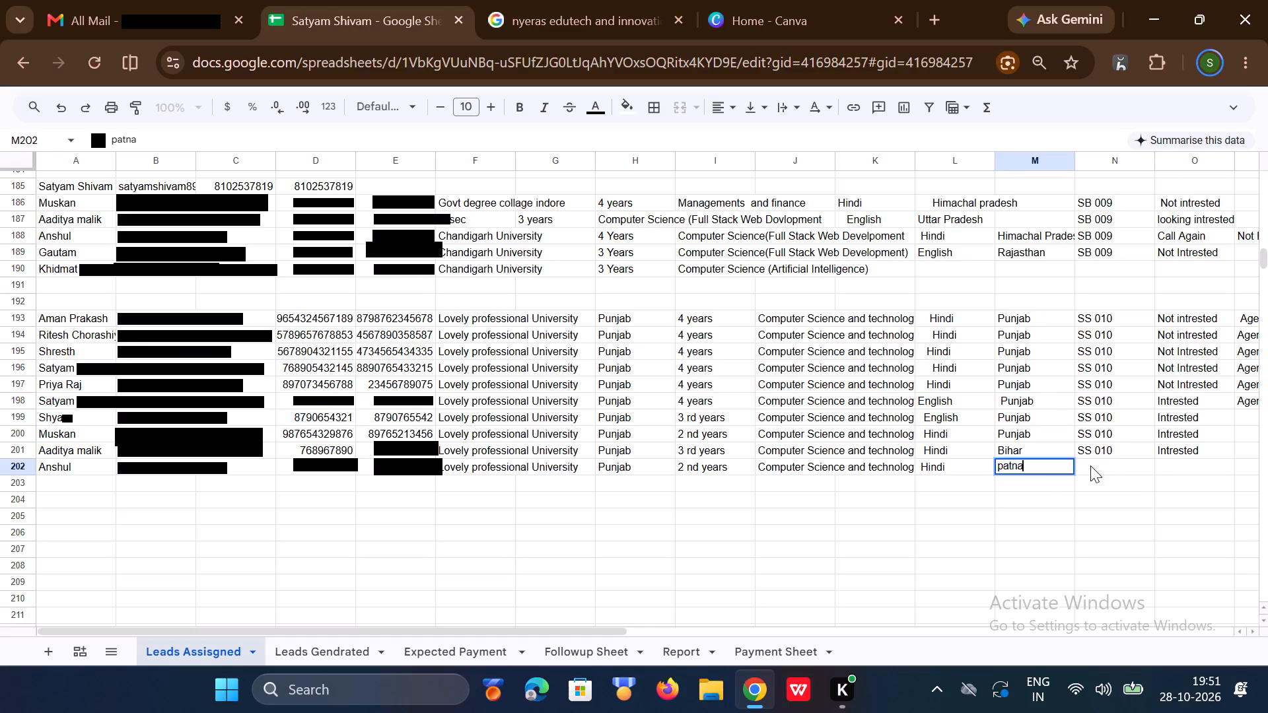
Enter the code "SS 010" in cell N202 of the new lead's row.
double_click(1090, 465)
type("Ss")
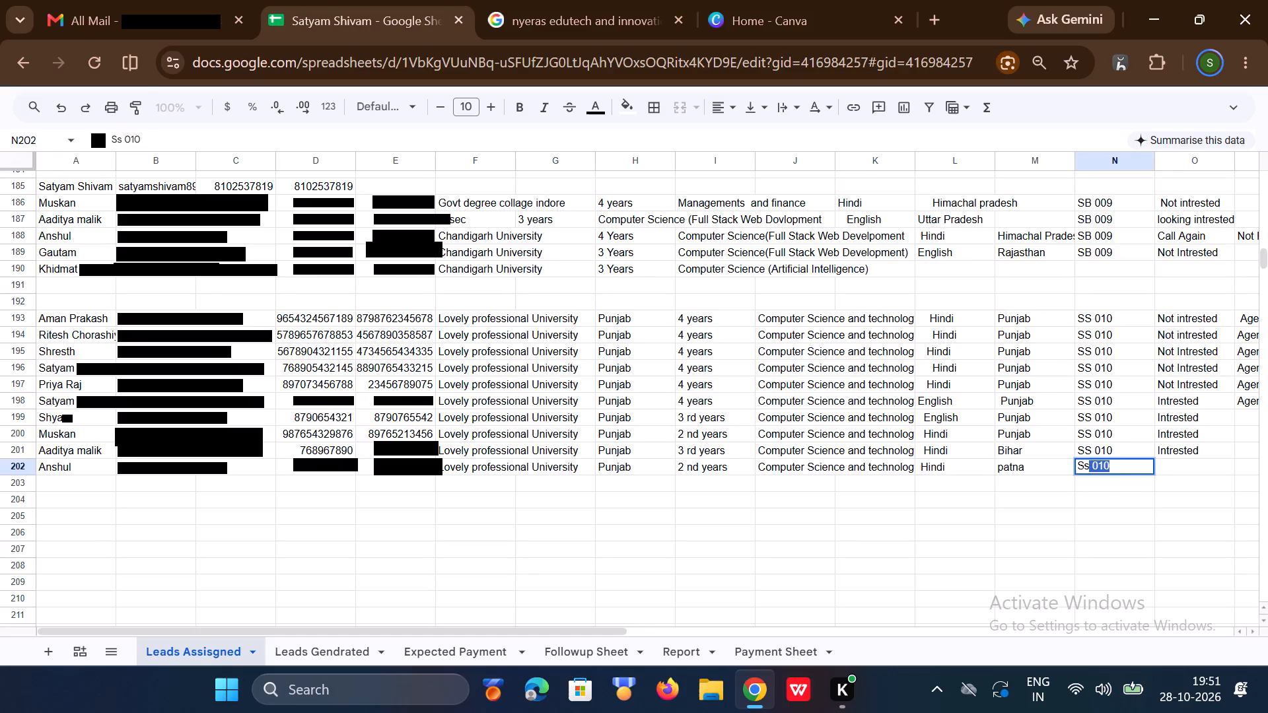
key("BackSpace")
key("BackSpace")
type("S")
key("space")
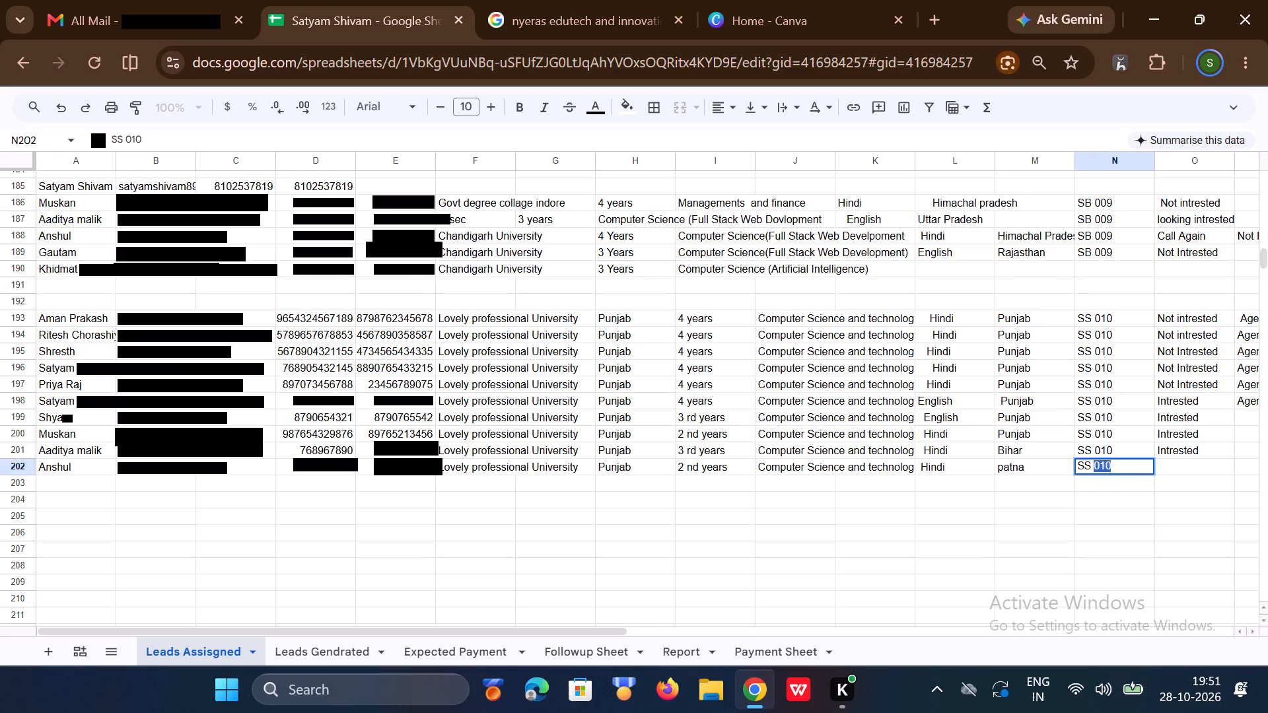
key("o")
key("BackSpace")
type("010")
Enter "Intrested" as the lead's status in cell O202 and leave the completed row.
double_click(1174, 471)
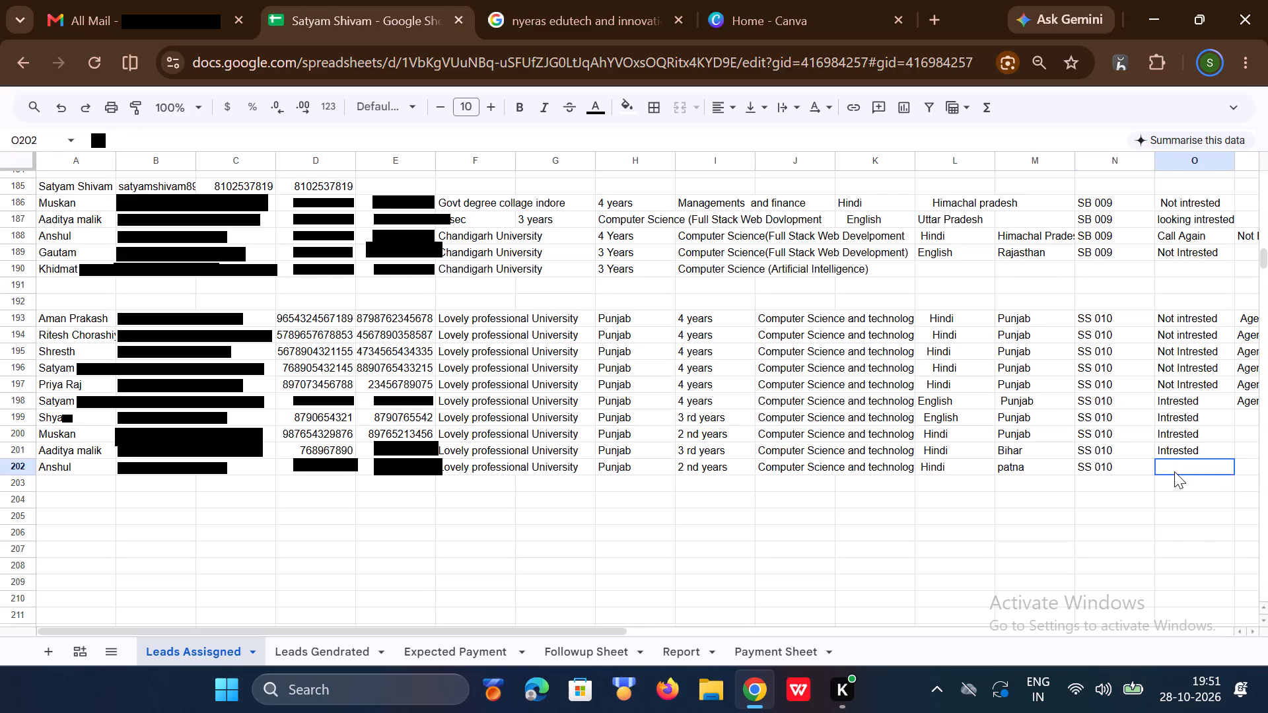
type("In")
type("trested")
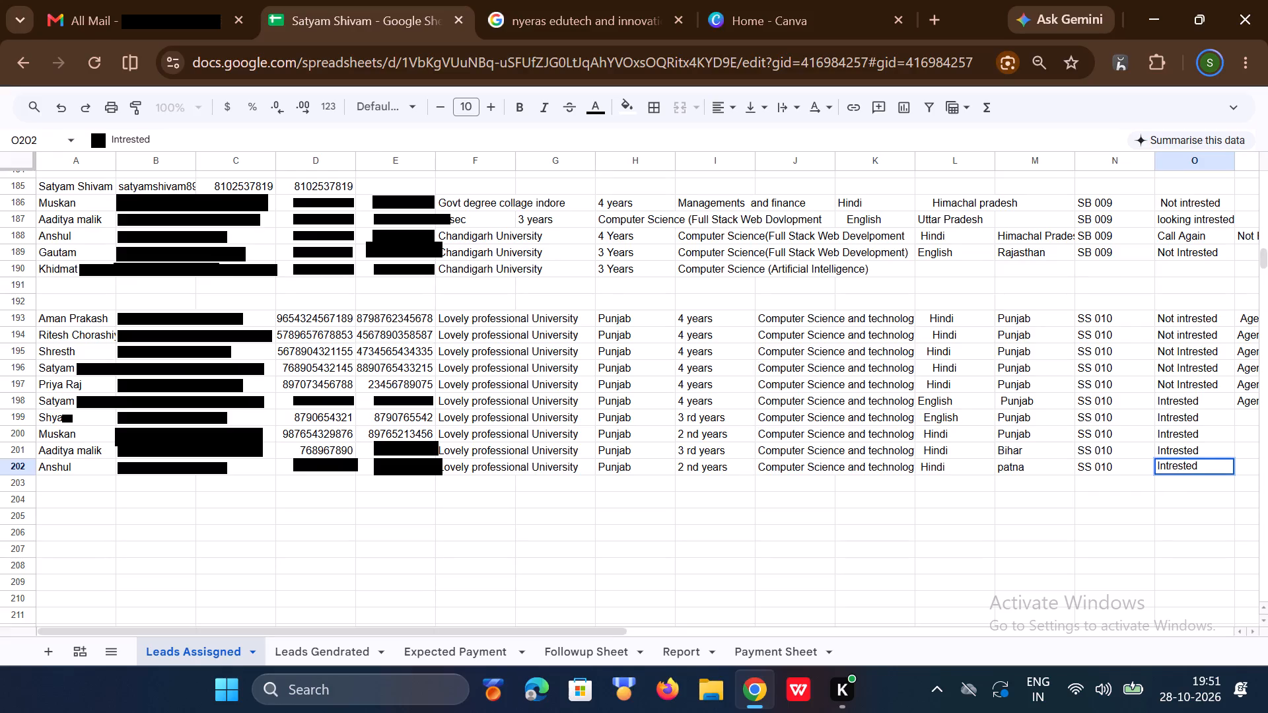
left_click(665, 510)
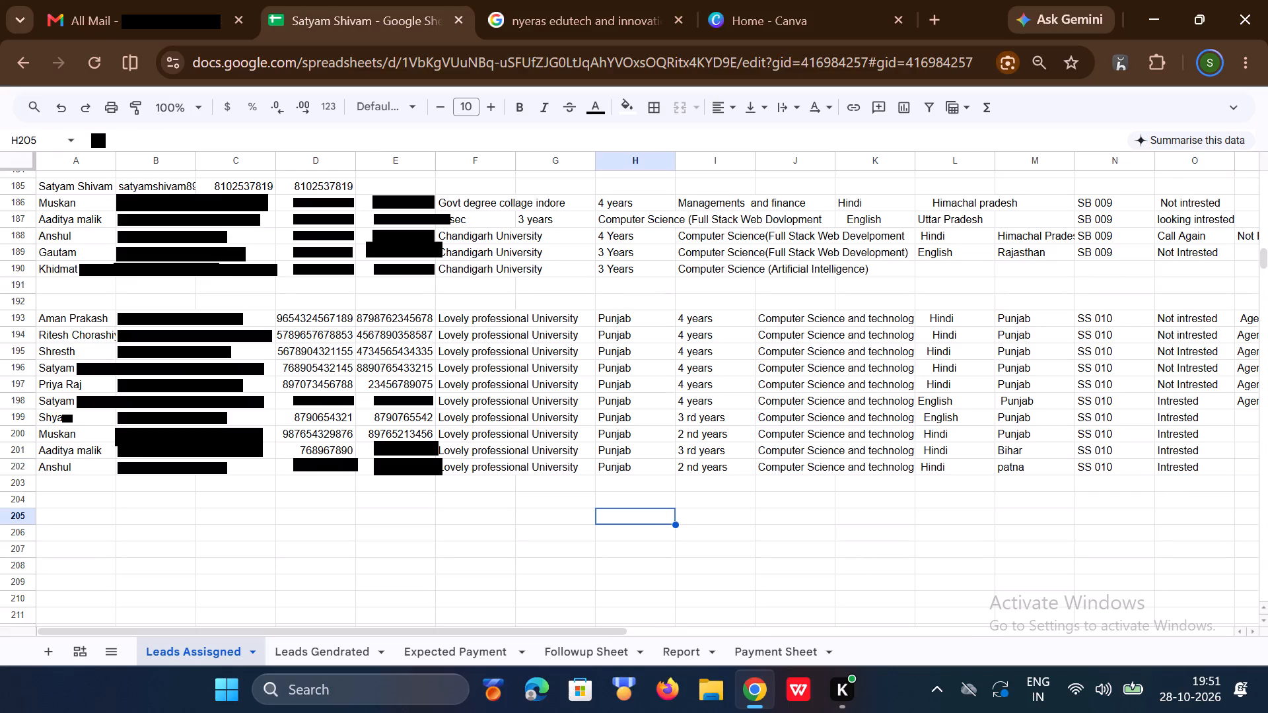